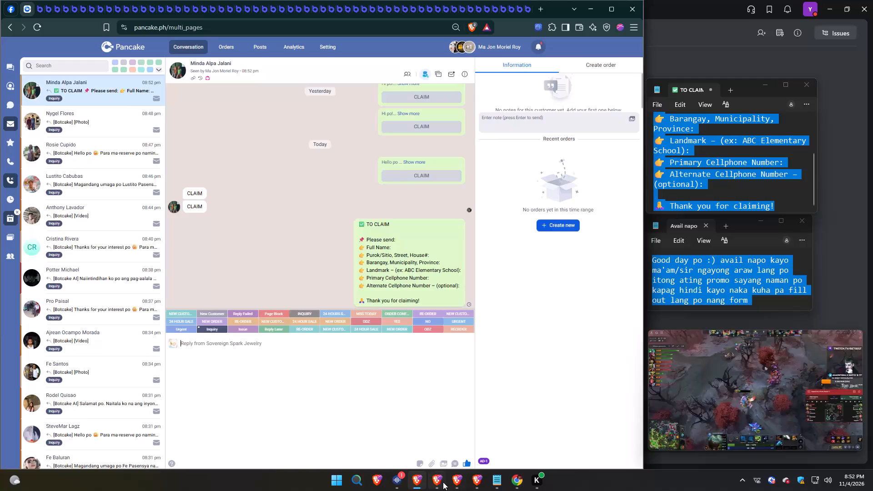
Switch to another Pancake account window, reload it, and filter for message conversations without a phone number, dated 1 October to 4 November 2026.
left_click(477, 482)
scroll(35, 224, "up", 3)
key("F5")
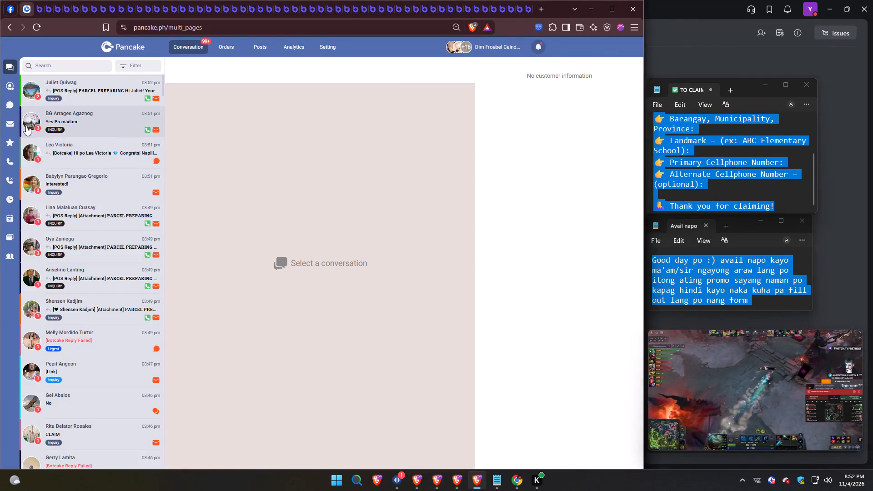
left_click(18, 121)
left_click(15, 123)
left_click(12, 179)
left_click(10, 218)
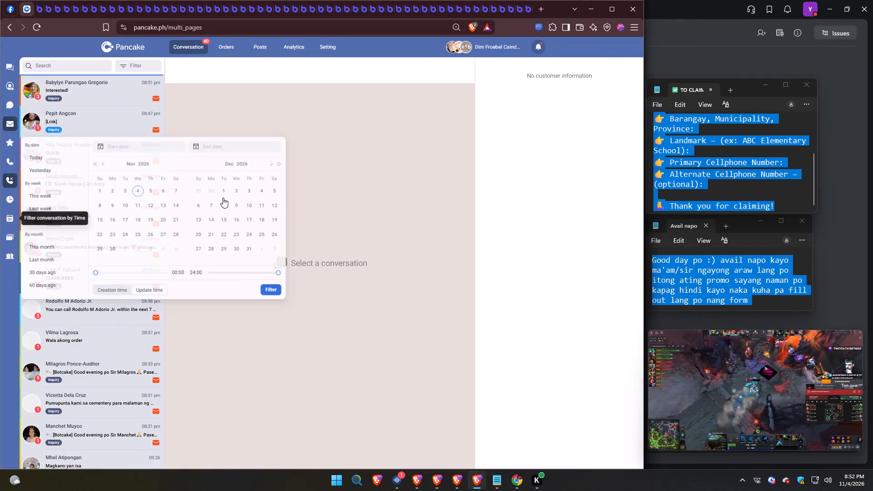
left_click(143, 191)
left_click(108, 163)
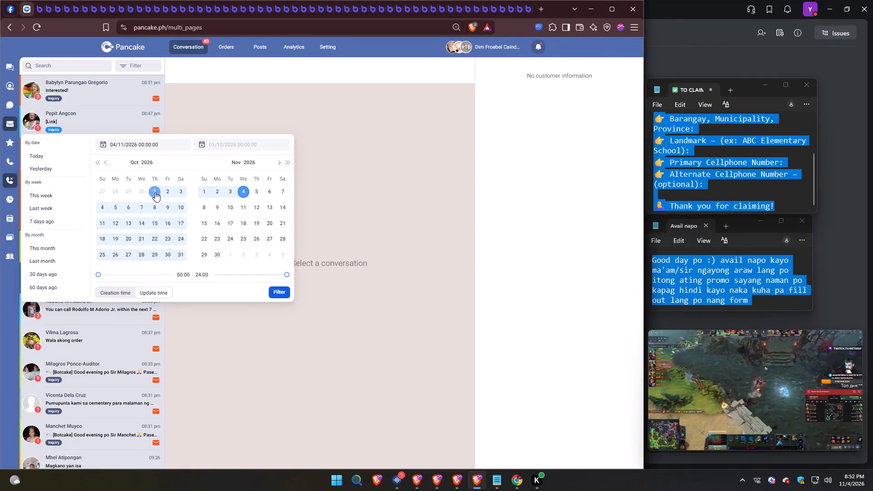
left_click(155, 192)
left_click(272, 289)
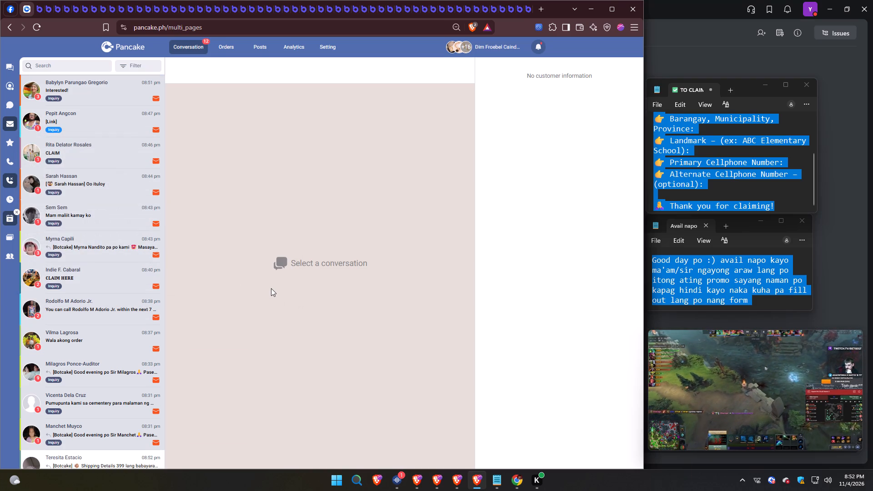
Open the oldest unread conversations one by one, working upward from 08:31 pm to 08:38 pm.
scroll(262, 238, "down", 5)
scroll(78, 246, "up", 1)
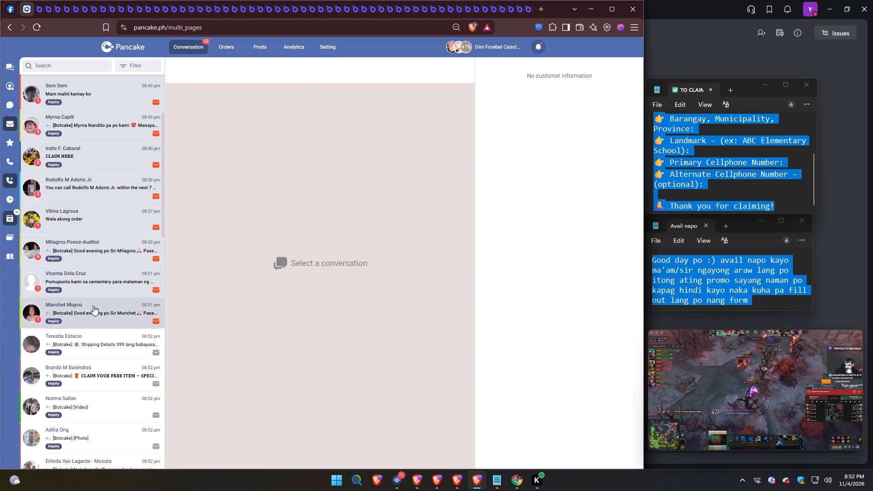
left_click(92, 305)
left_click(87, 276)
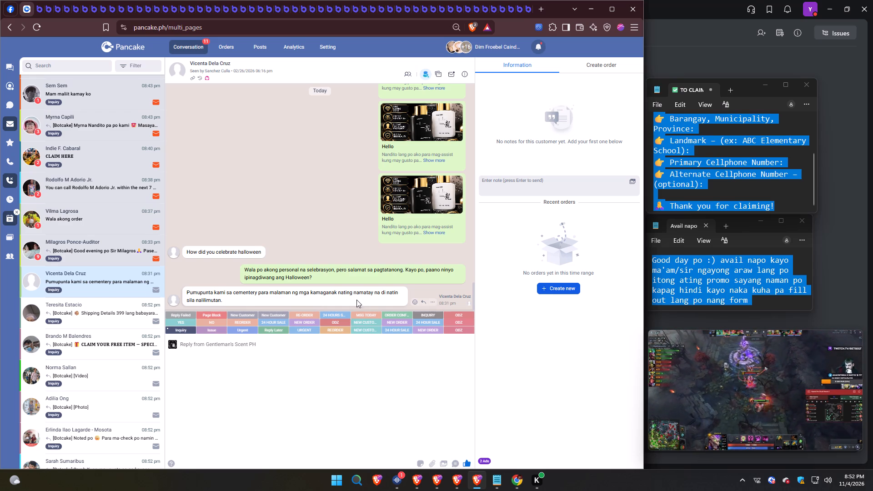
left_click(78, 245)
left_click(69, 214)
left_click(77, 184)
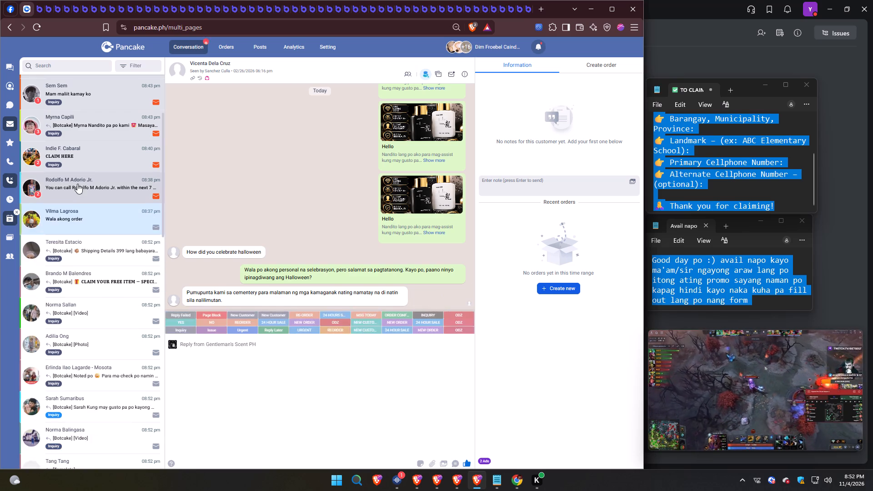
Send the TO CLAIM details form to the unread customer who wrote "CLAIM HERE".
left_click(84, 156)
left_click(233, 361)
key("ctrl+v")
key("Return")
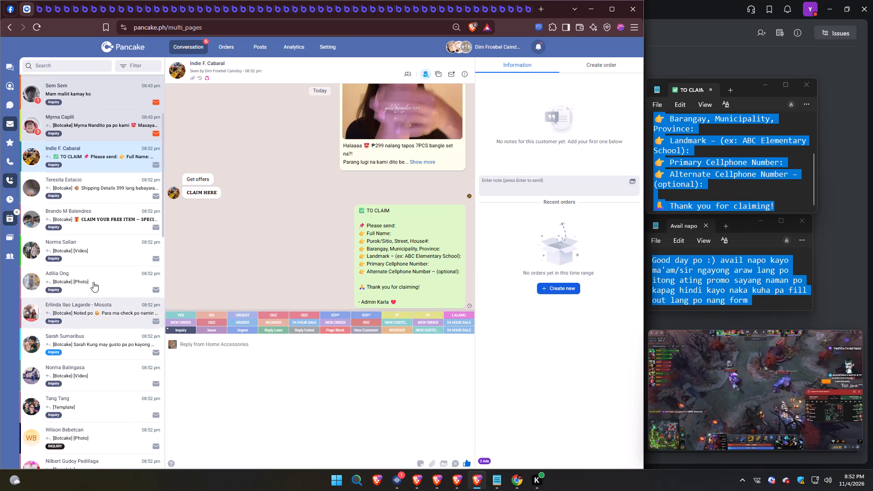
Open the unread conversations from 08:43 pm to 08:44 pm to read their latest messages.
scroll(90, 277, "up", 1)
left_click(87, 246)
left_click(86, 214)
left_click_drag(90, 183, 91, 176)
Send the TO CLAIM details form to the 08:46 pm customer who wrote "CLAIM".
left_click(91, 155)
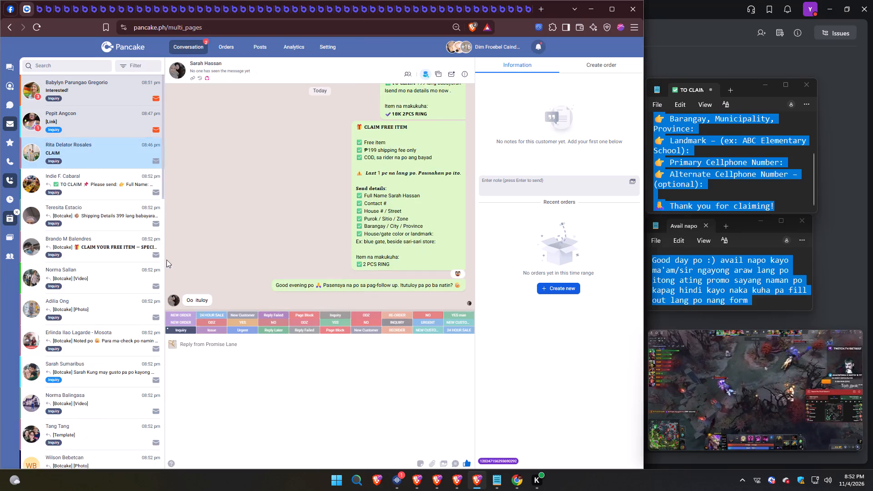
left_click_drag(227, 353, 226, 347)
key("ctrl+v")
key("Return")
Open the remaining two unread conversations, whose previews are "[Link]" and "Interested!".
left_click(115, 115)
left_click_drag(105, 96, 105, 92)
scroll(93, 317, "up", 3)
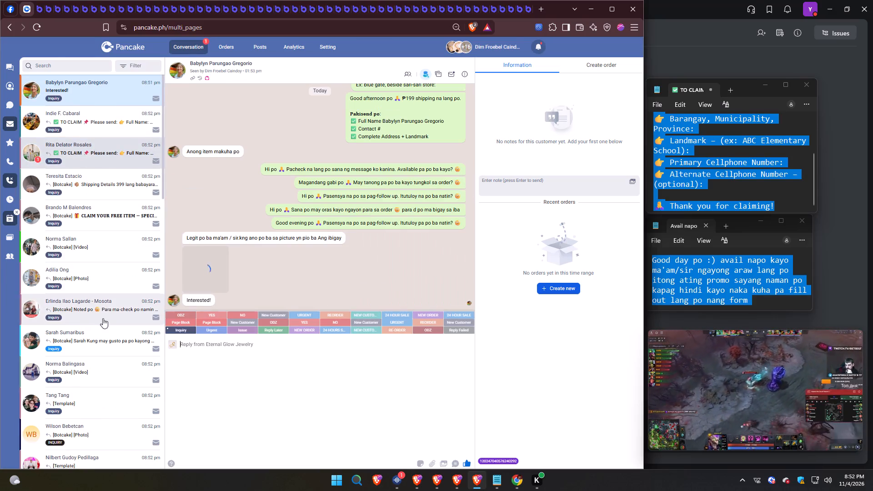
Switch to the next Pancake account window, reload it, and filter for message conversations without a phone number, 1 October to 4 November 2026.
left_click(462, 483)
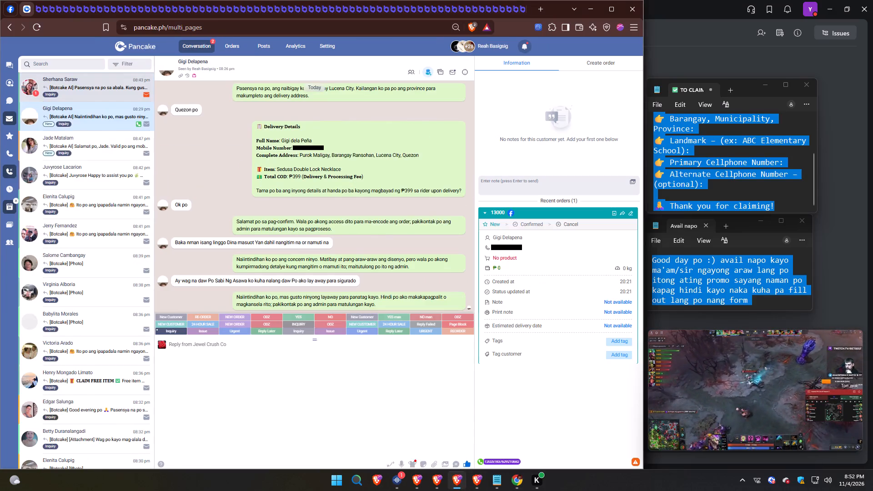
key("F5")
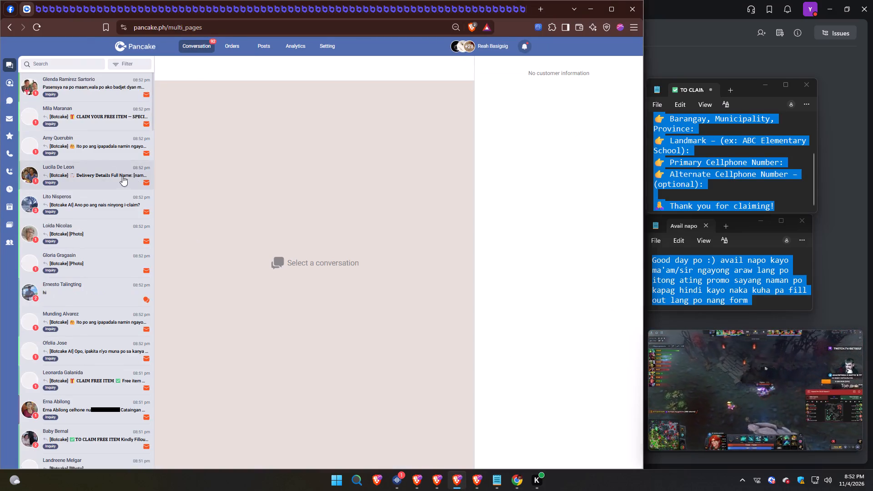
left_click(7, 117)
left_click(4, 170)
left_click(3, 206)
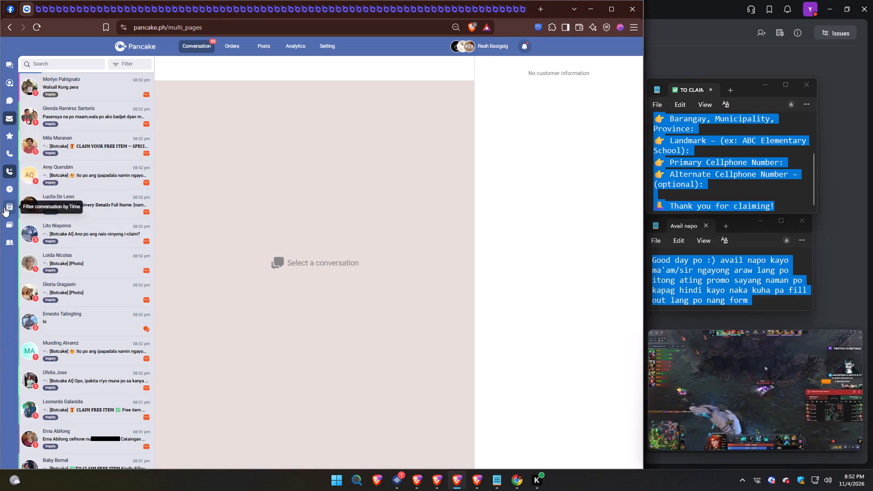
left_click(131, 183)
left_click(98, 156)
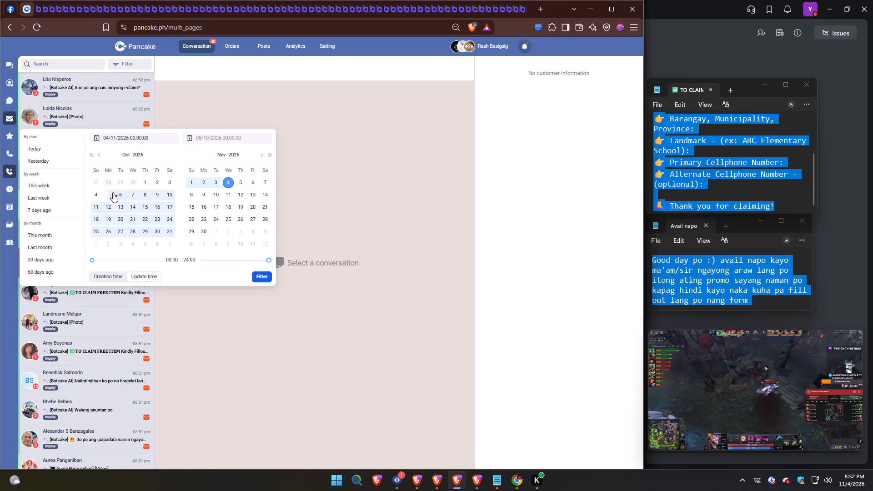
left_click(146, 181)
left_click(265, 276)
Look through the filtered conversation list down to its oldest unread messages.
scroll(90, 249, "down", 3)
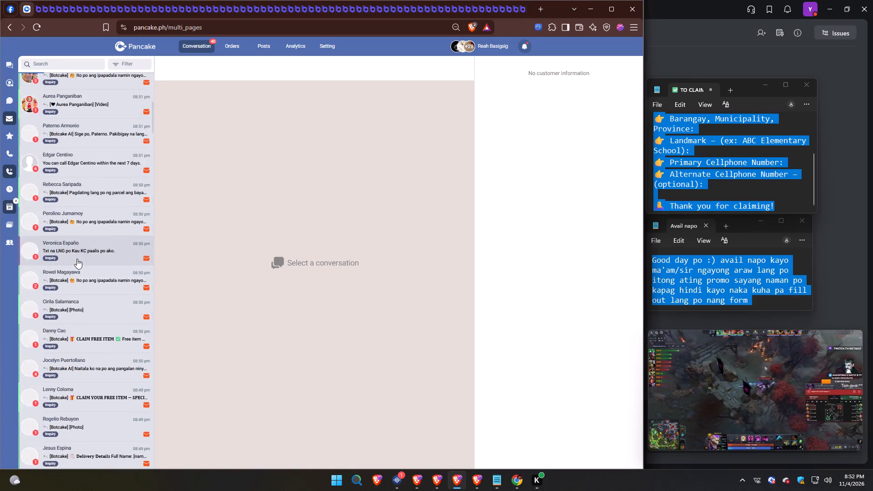
scroll(65, 250, "down", 15)
scroll(74, 232, "down", 6)
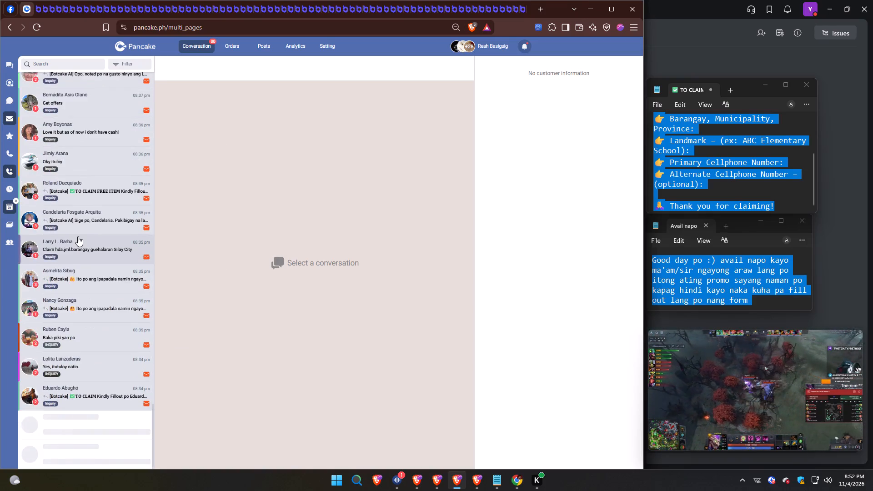
scroll(78, 236, "down", 18)
scroll(90, 240, "down", 6)
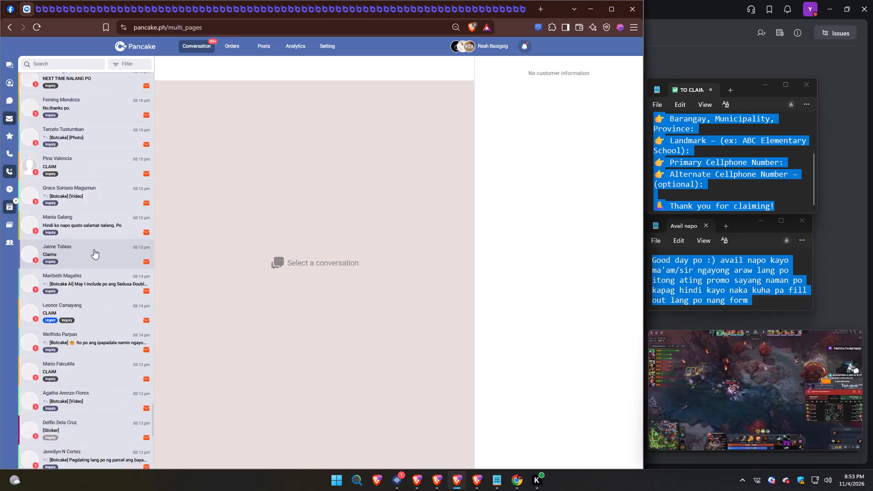
scroll(94, 249, "down", 12)
scroll(93, 250, "down", 16)
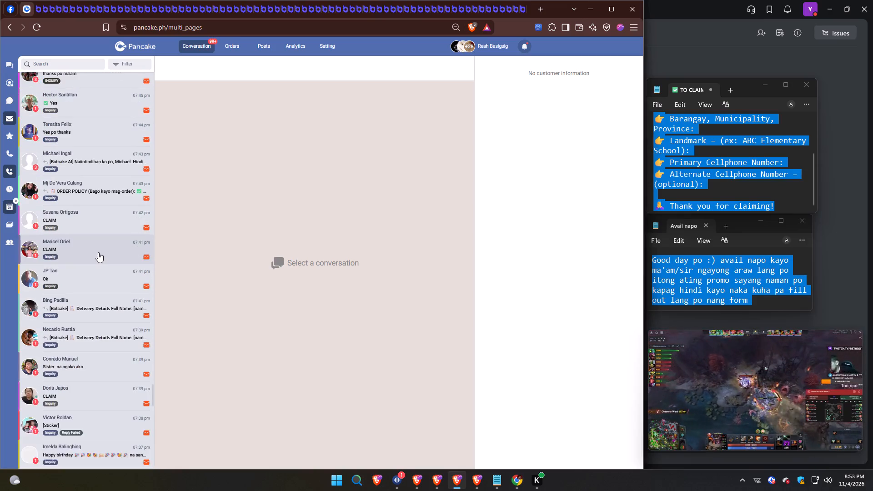
scroll(98, 252, "down", 18)
scroll(98, 250, "down", 12)
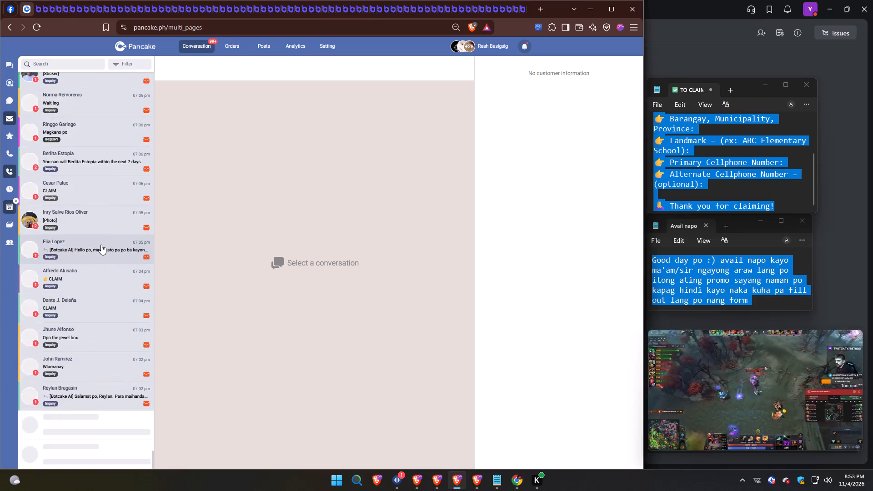
scroll(101, 245, "down", 18)
scroll(112, 243, "down", 6)
scroll(112, 243, "up", 2)
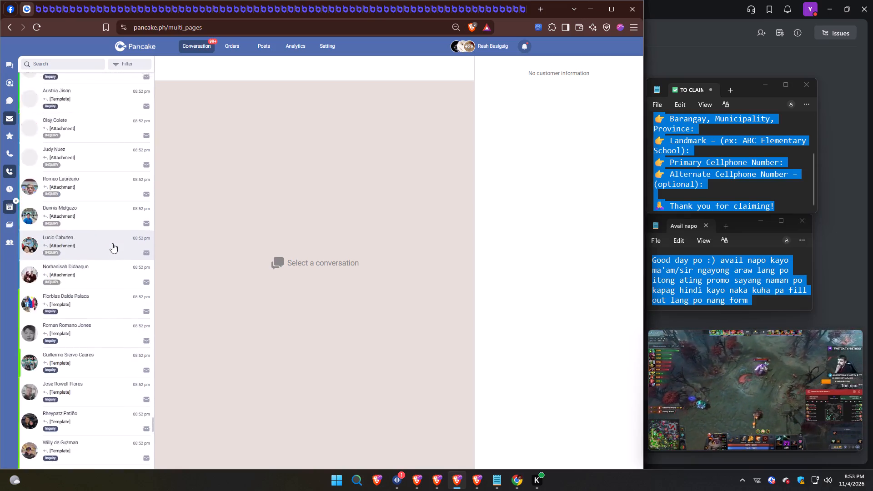
scroll(112, 243, "up", 4)
Open the oldest unread conversations up to 06:57 pm, skipping those with "CLAIM" or "Get offers" as the latest message.
left_click(85, 225)
left_click(79, 197)
left_click(88, 134)
left_click(84, 112)
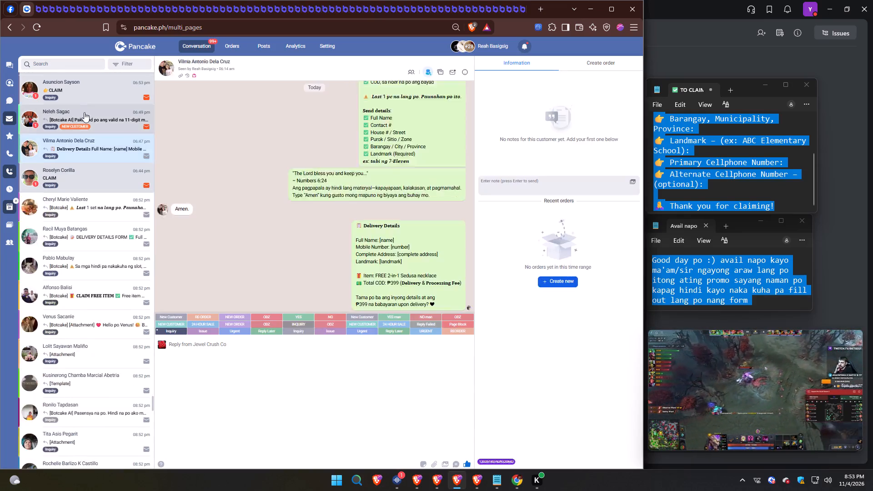
scroll(94, 241, "up", 1)
left_click(98, 148)
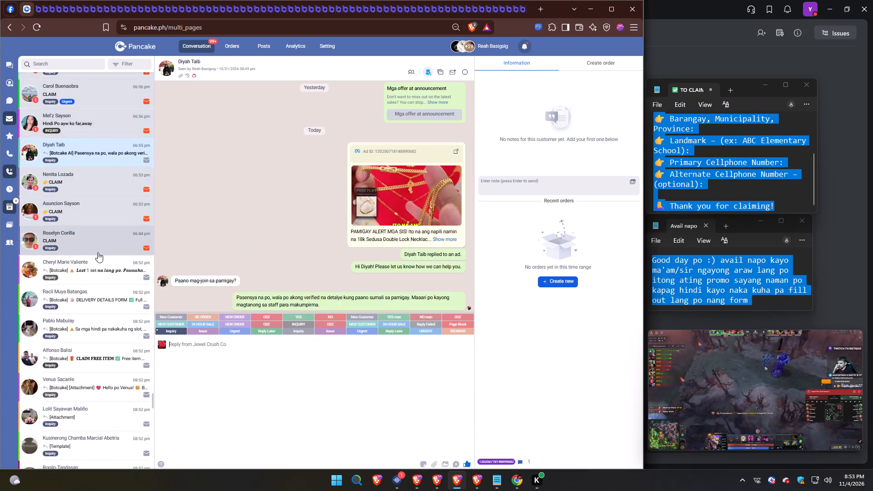
scroll(99, 242, "up", 1)
left_click(91, 245)
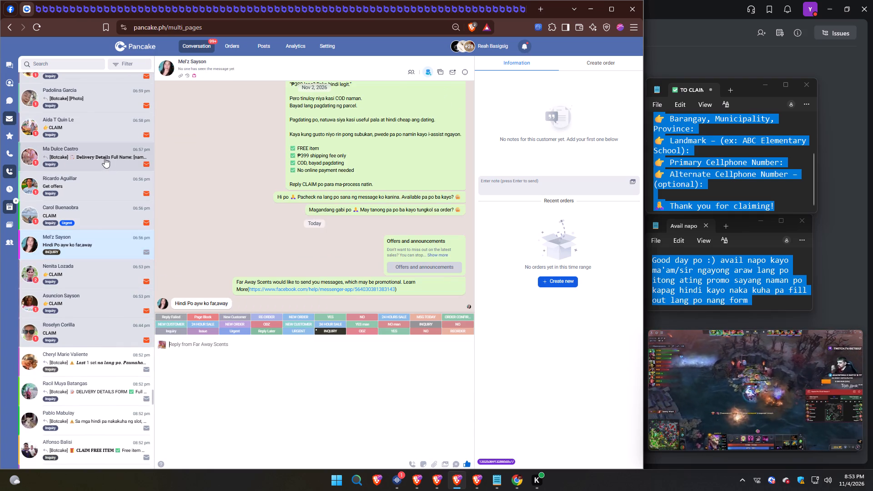
left_click(105, 158)
Open the unread conversations from 06:59 pm to 07:03 pm, skipping those with "CLAIM" or "Get offers" as the latest message.
scroll(104, 305, "up", 1)
left_click(93, 223)
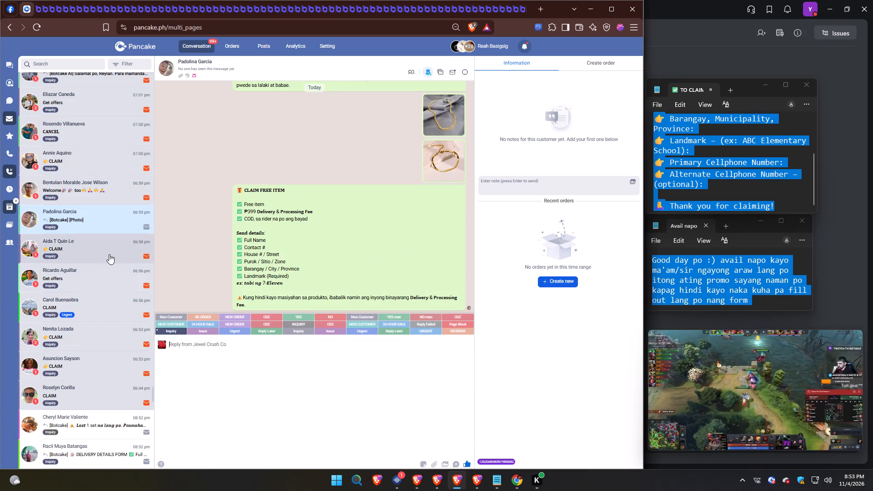
left_click(93, 217)
left_click(109, 185)
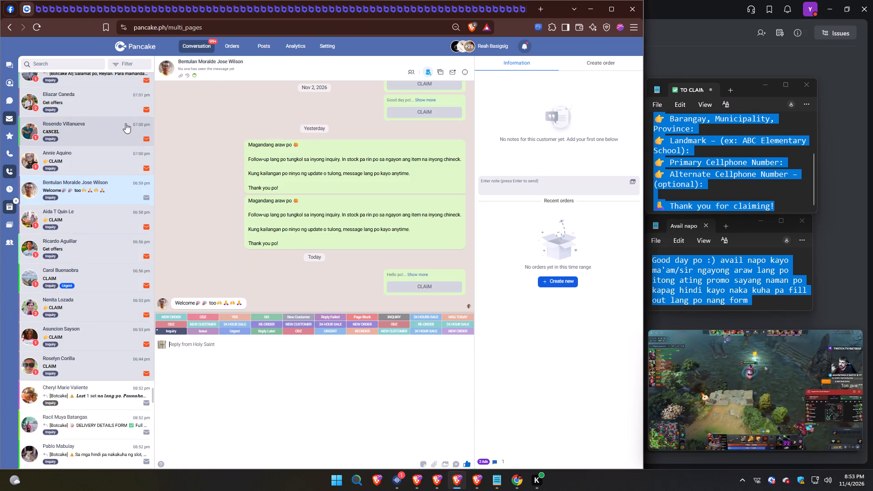
left_click(118, 130)
scroll(94, 315, "up", 1)
left_click(83, 193)
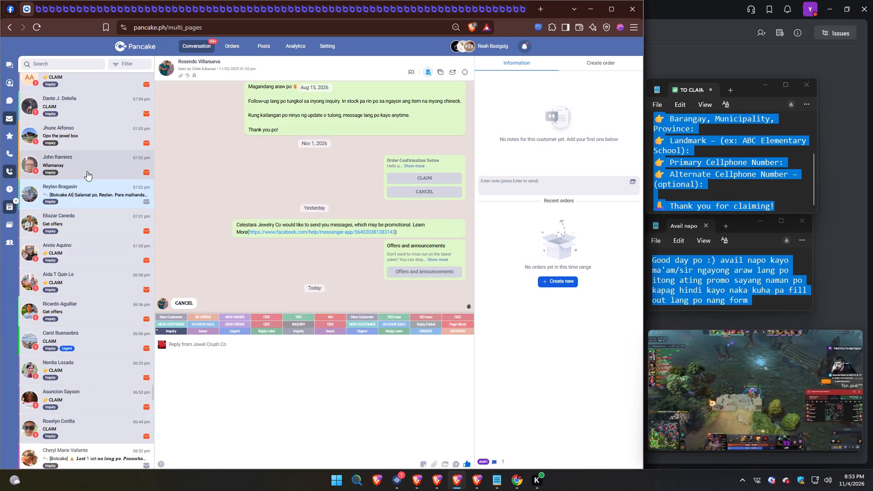
left_click(93, 163)
left_click(100, 141)
Reply "299 nalang po" to the 07:06 pm customer asking "Magkano po" and send the TO CLAIM details form.
scroll(89, 299, "up", 2)
left_click(115, 184)
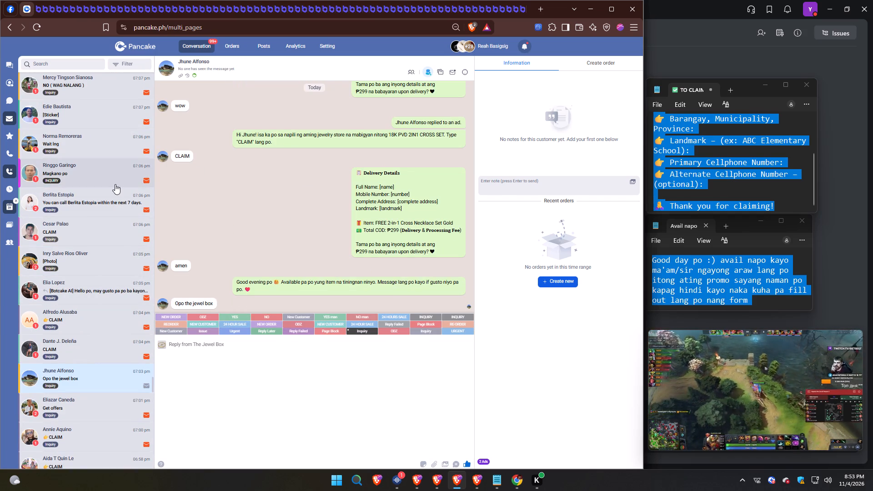
scroll(320, 246, "up", 3)
scroll(291, 321, "down", 3)
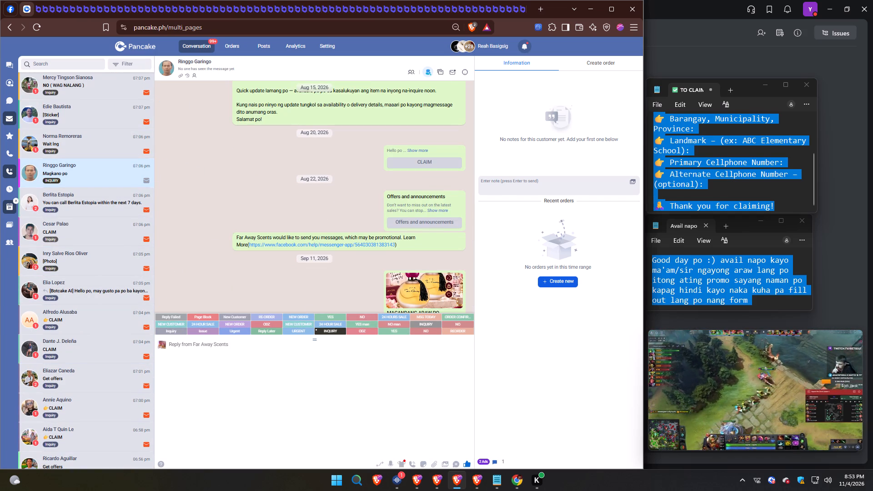
left_click(299, 400)
type("299 nalang po")
key("Return")
key("ctrl+v")
key("Return")
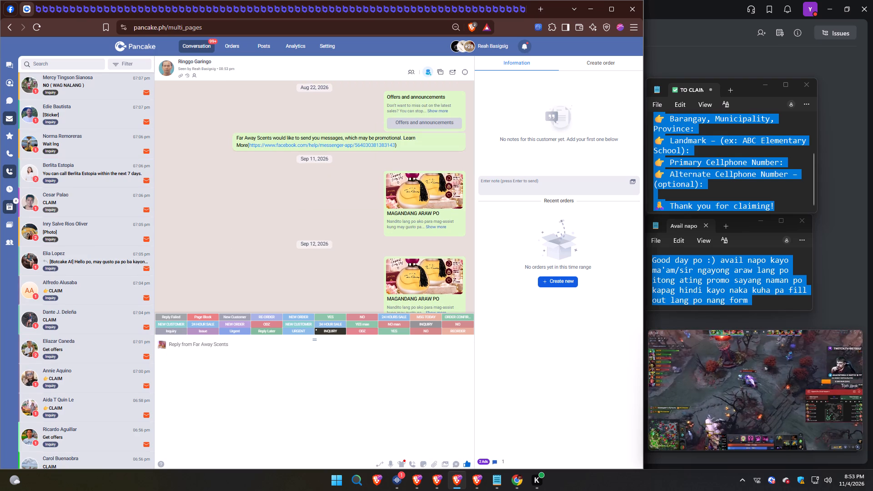
Open the unread non-claim conversations from 07:06 pm to 07:08 pm, including the sticker and "NO ( WAG NALANG )" ones.
left_click(103, 177)
left_click(97, 104)
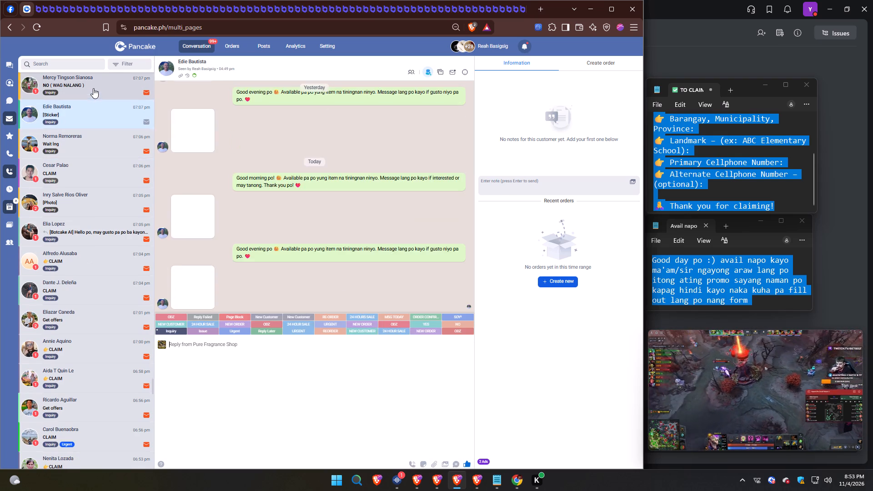
left_click(93, 88)
scroll(110, 173, "up", 1)
left_click(83, 145)
left_click(87, 126)
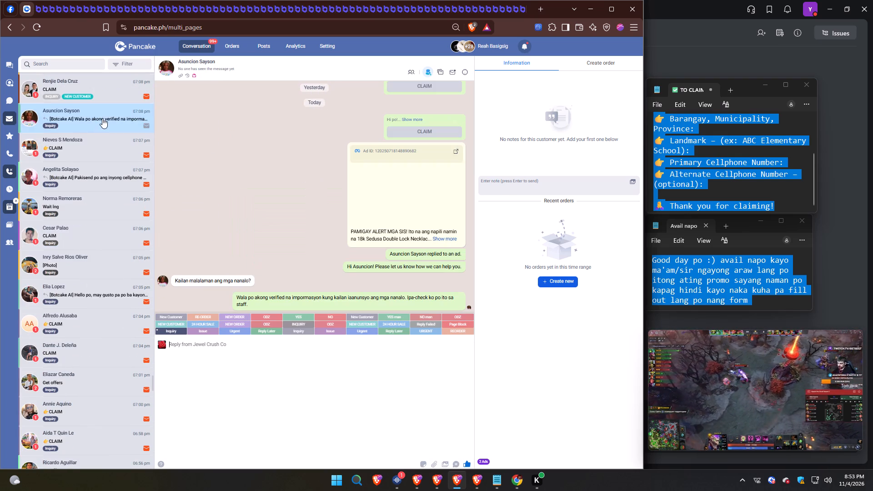
left_click(94, 168)
Continue opening unread non-claim conversations up to the 07:11 pm sticker message.
scroll(95, 240, "up", 1)
left_click(76, 152)
left_click(80, 127)
scroll(71, 260, "up", 1)
left_click(95, 171)
left_click(88, 150)
left_click(94, 125)
scroll(95, 245, "up", 1)
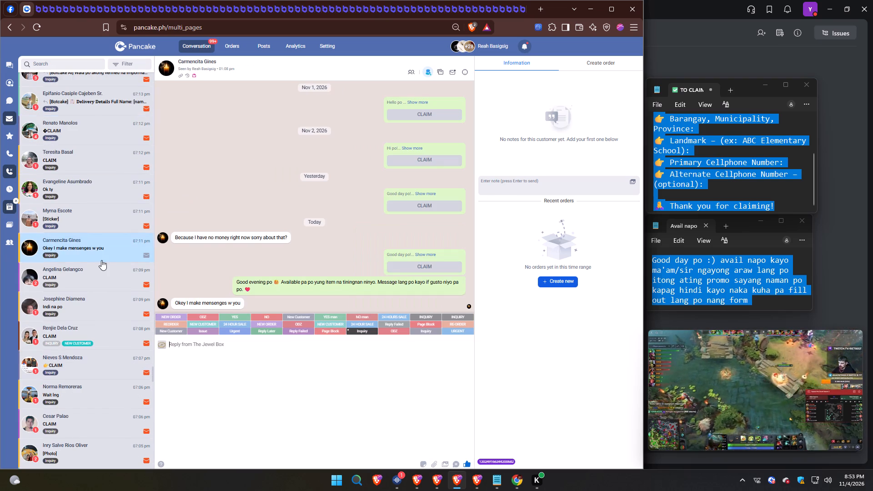
left_click(80, 217)
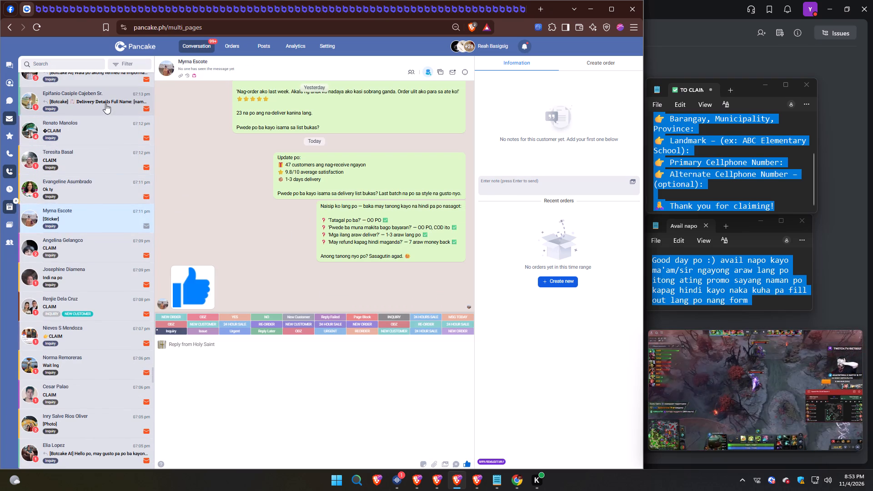
Open selected unread conversations from 07:13 pm to 07:20 pm, including the "CANCEL" and "May babayaran poba diyan" ones, skipping "CLAIM" messages.
left_click(105, 104)
scroll(77, 291, "up", 1)
left_click(95, 189)
left_click(98, 128)
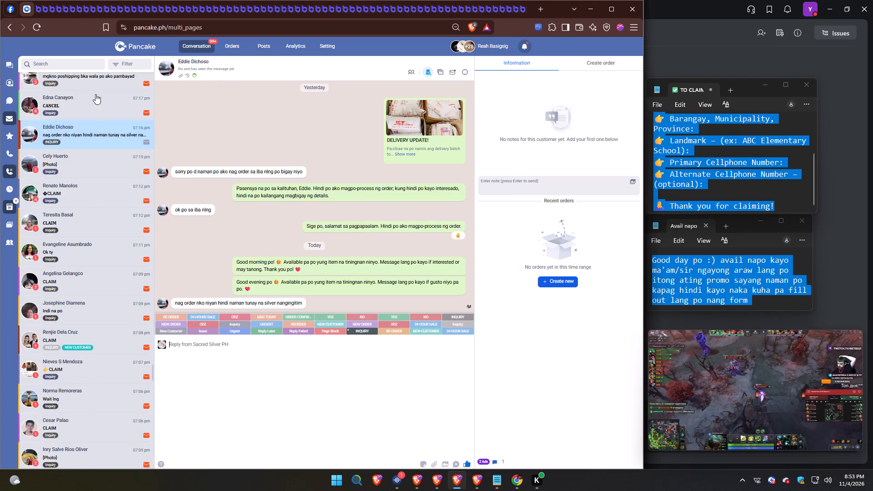
left_click(92, 80)
left_click(85, 105)
scroll(82, 270, "up", 2)
left_click(87, 208)
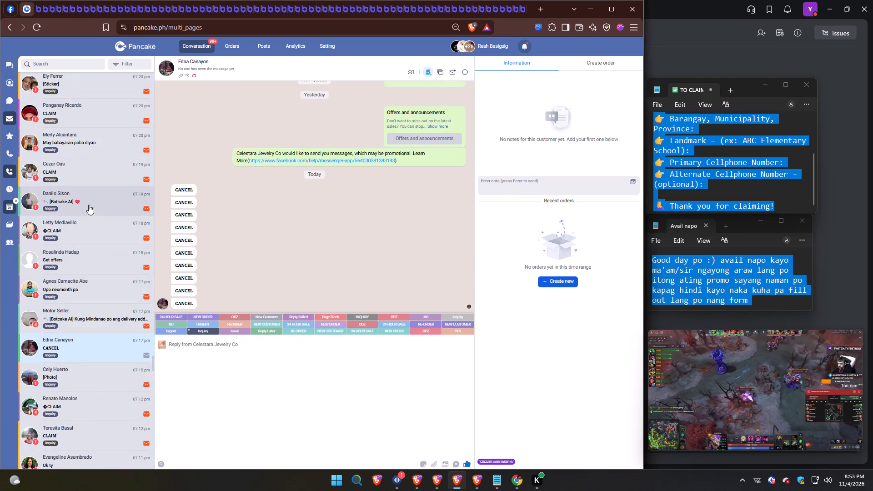
left_click(91, 142)
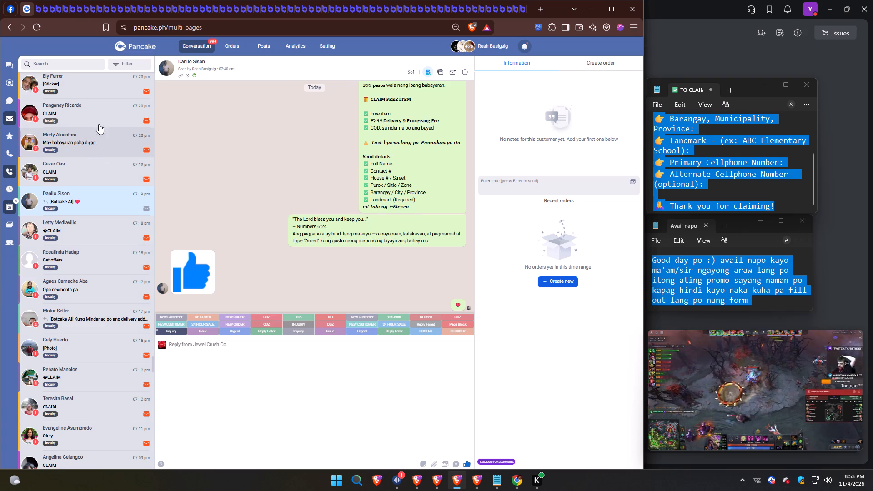
scroll(6, 410, "up", 1)
left_click(77, 80)
Open the unread conversations from 07:20 pm to 07:24 pm, including "Sorry po napindot ko LNG !" and "Yes what you", skipping "CLAIM" messages.
scroll(50, 262, "up", 1)
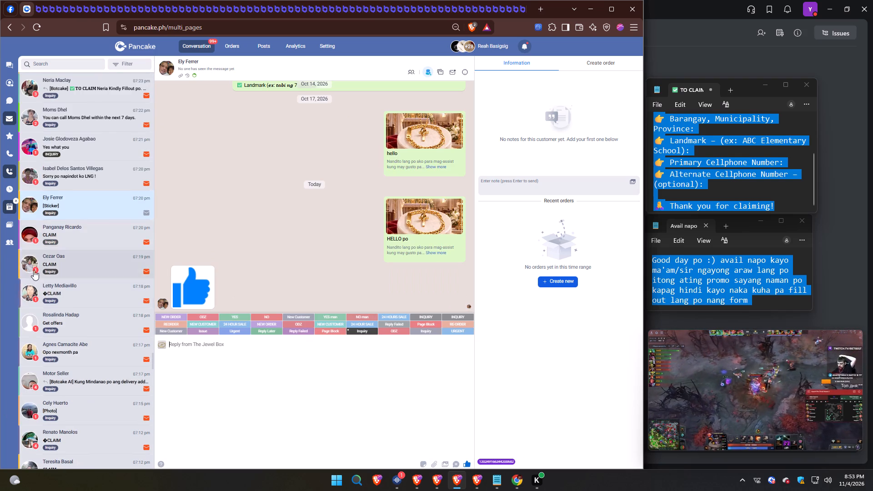
left_click(71, 173)
left_click_drag(80, 150, 82, 145)
left_click(104, 120)
left_click(105, 87)
scroll(90, 276, "up", 1)
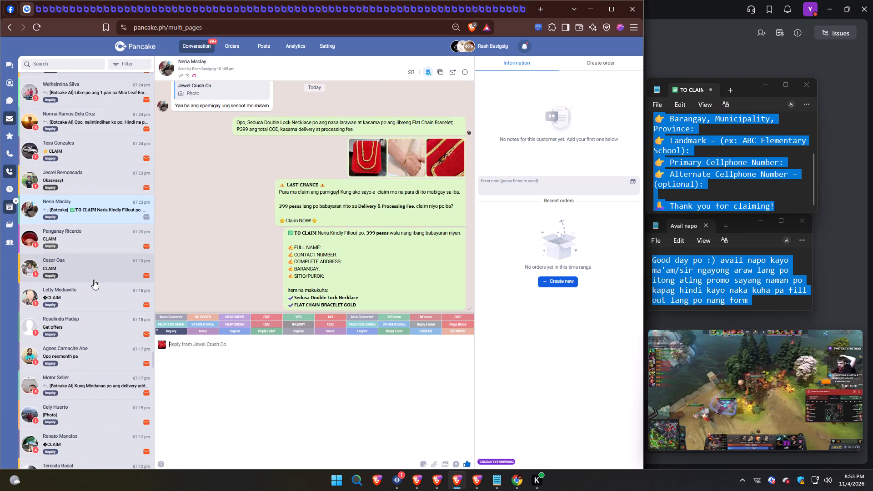
left_click(101, 119)
left_click(97, 93)
Open the selected unread conversations from 07:25 pm to 07:30 pm, including those whose latest message is a Botcake reply.
scroll(102, 243, "up", 1)
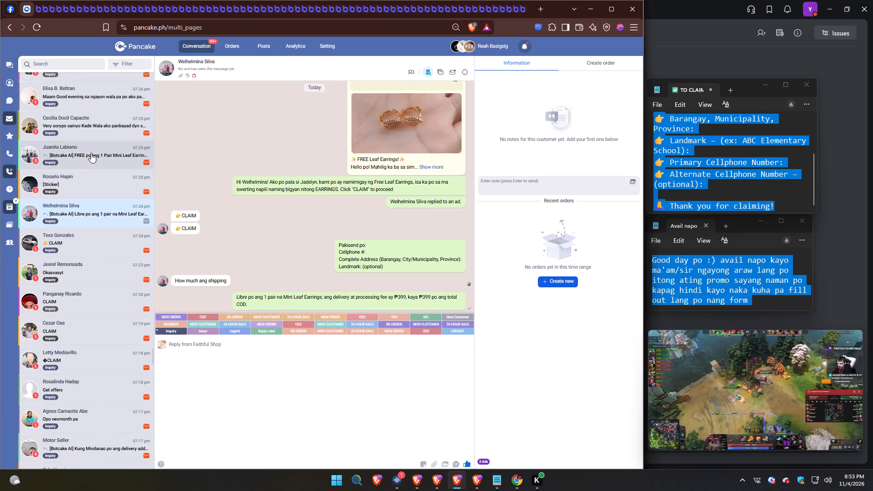
left_click(91, 152)
left_click(89, 115)
left_click(95, 92)
scroll(82, 292, "up", 1)
left_click(97, 161)
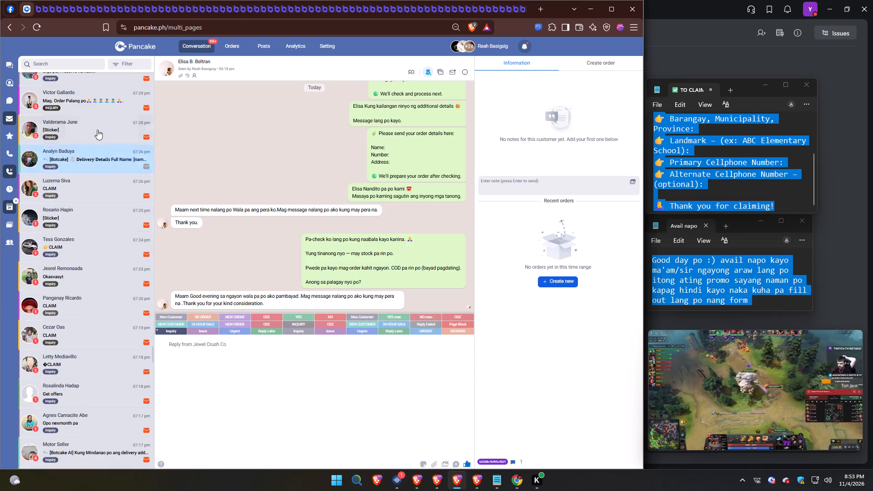
left_click(92, 108)
scroll(67, 309, "up", 1)
left_click(85, 127)
left_click(85, 105)
Open selected unread conversations from 07:33 pm to 07:37 pm, including the "Magandang Buhay" and "Happy birthday" messages, skipping "CLAIM" ones.
scroll(92, 296, "up", 1)
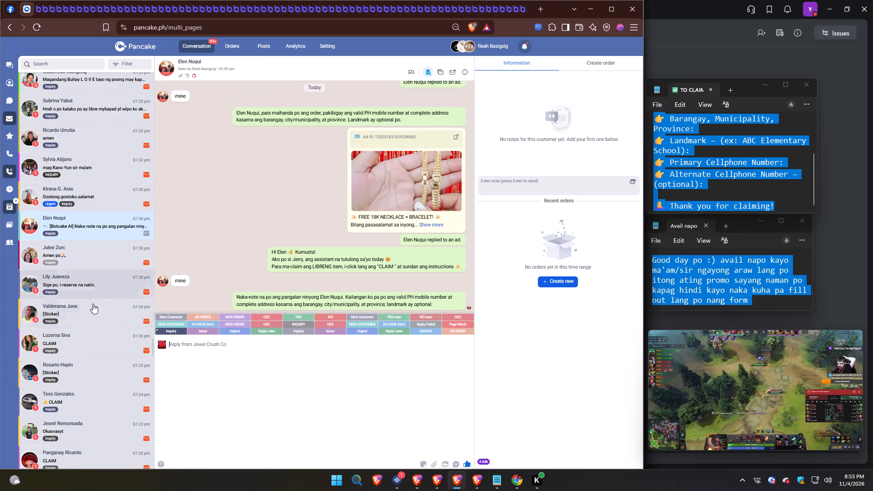
left_click(102, 95)
left_click(87, 83)
scroll(85, 300, "up", 1)
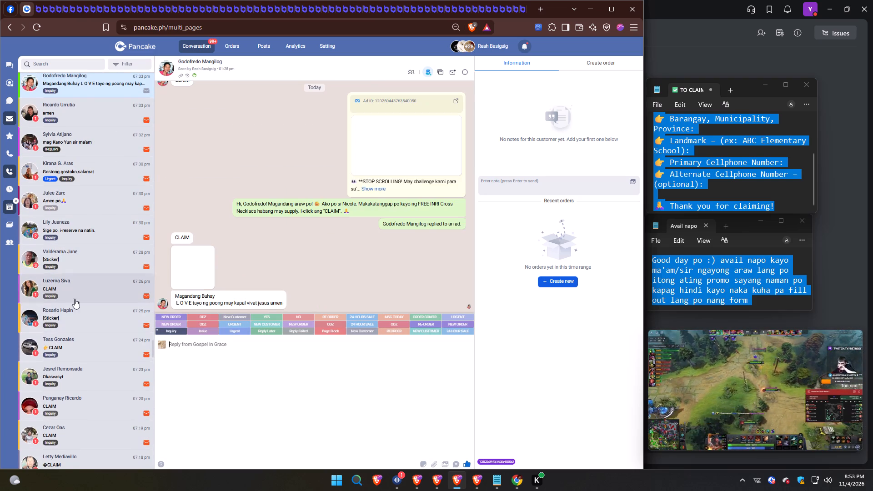
scroll(112, 298, "up", 1)
left_click_drag(74, 204, 74, 200)
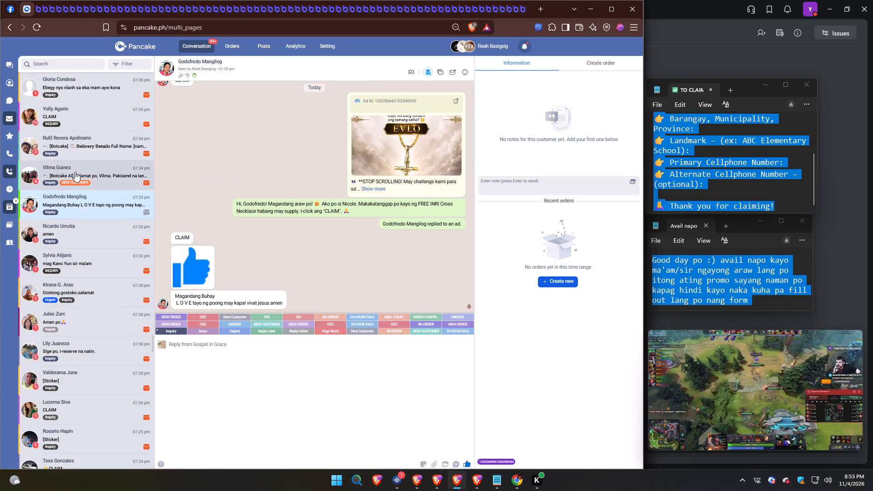
left_click(75, 172)
left_click(83, 141)
left_click(108, 85)
scroll(88, 331, "up", 2)
left_click(96, 165)
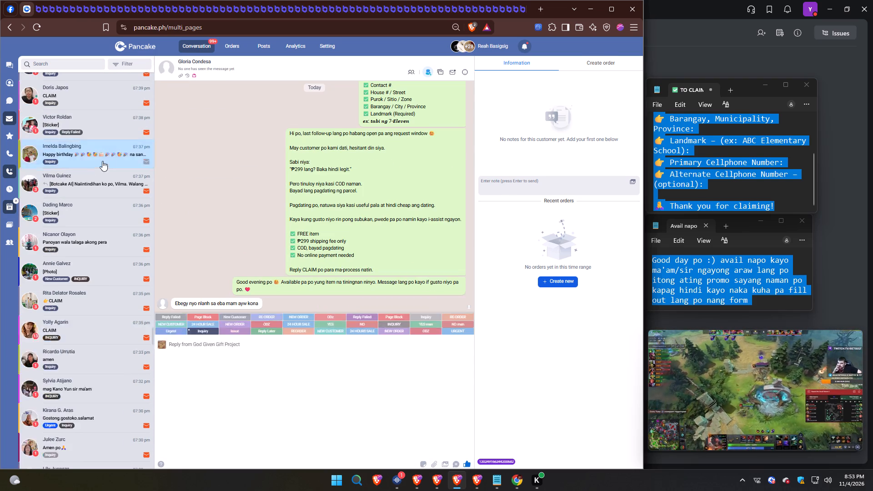
Check the Synapse versus Xipto Esports match page in Google Chrome and return to the Pancake inbox of unread conversations.
key("alt+Tab")
key("alt+Tab")
key("alt+Tab")
left_click(197, 285, "alt")
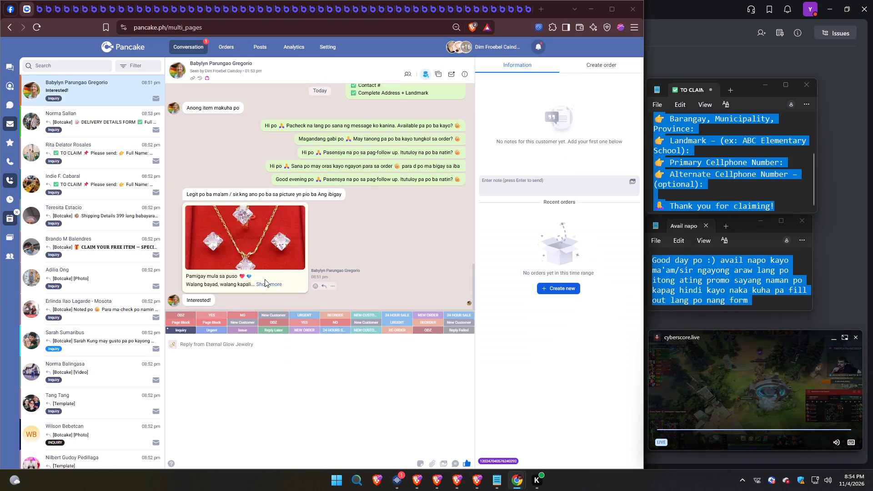
key("alt+Tab")
key("alt+Tab")
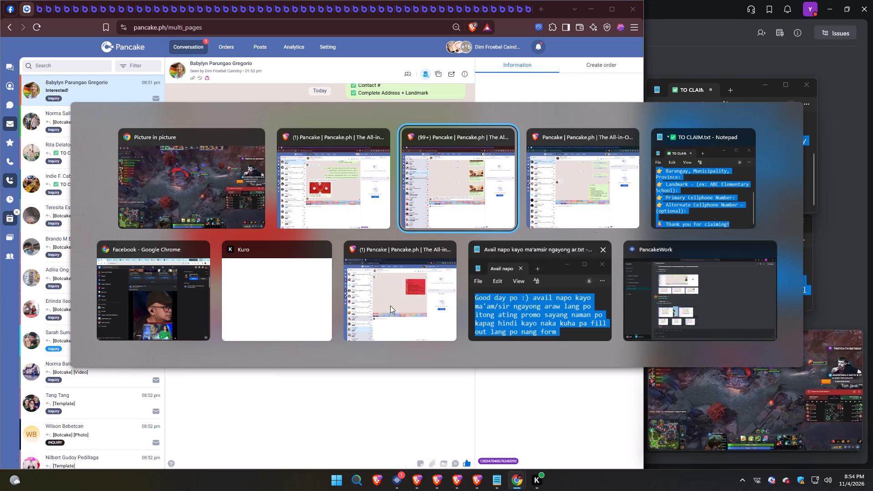
left_click(169, 306, "alt")
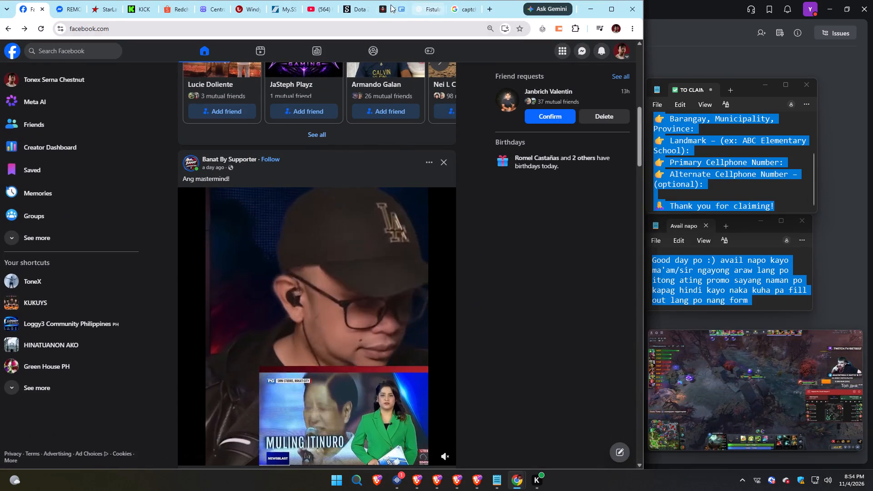
left_click(380, 5)
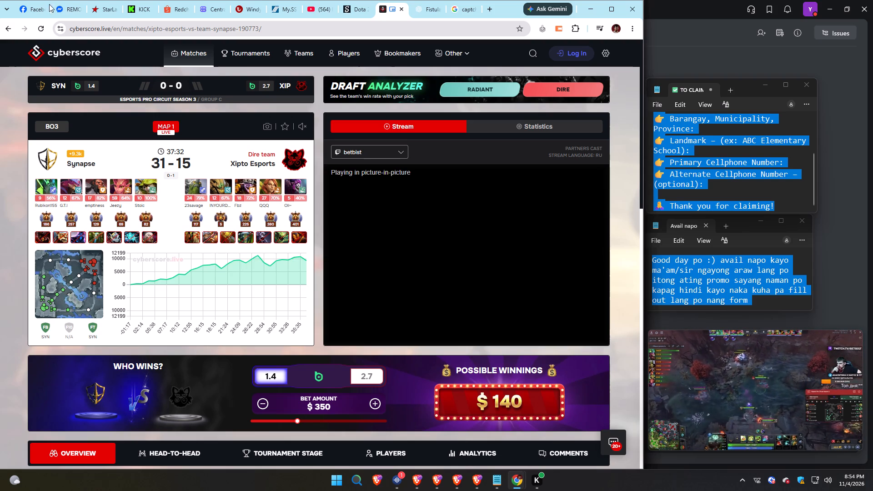
key("alt+Tab")
key("alt+Tab")
key("alt+Tab")
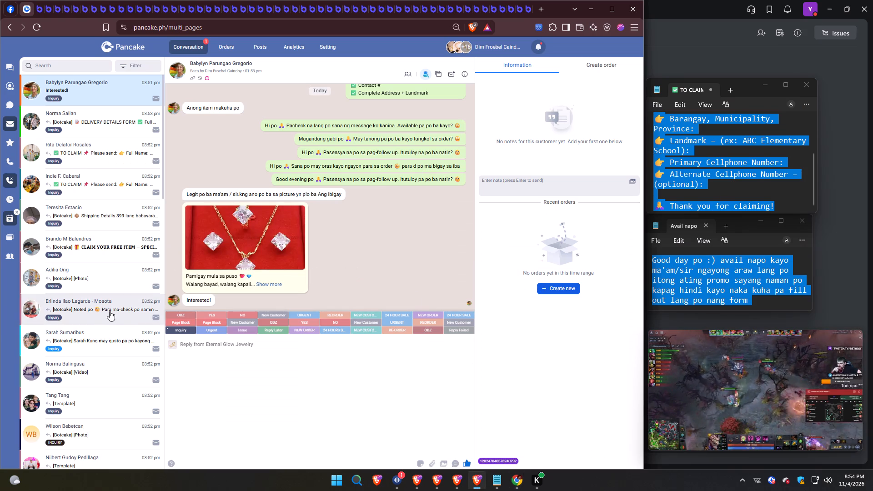
left_click(457, 476)
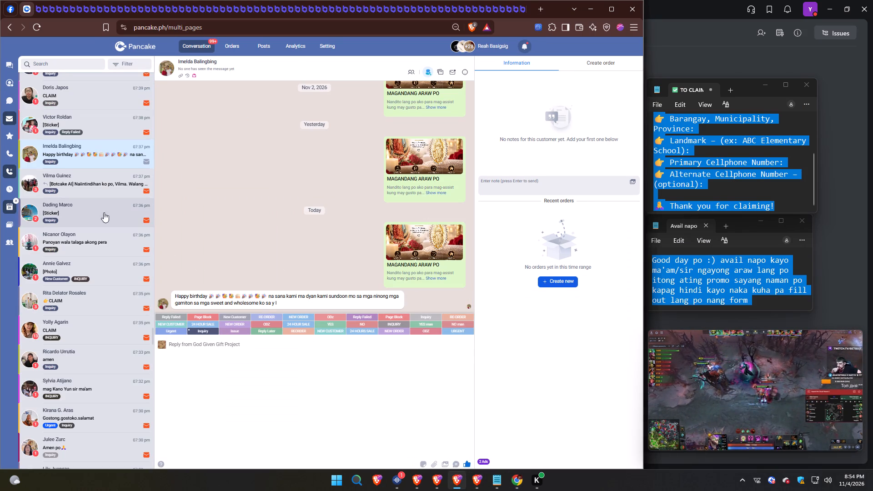
Open selected unread conversations from 07:36 pm to 07:43 pm, including the stickers and the Botcake "Delivery Details" ones, skipping "CLAIM" messages.
left_click(89, 119)
left_click(95, 179)
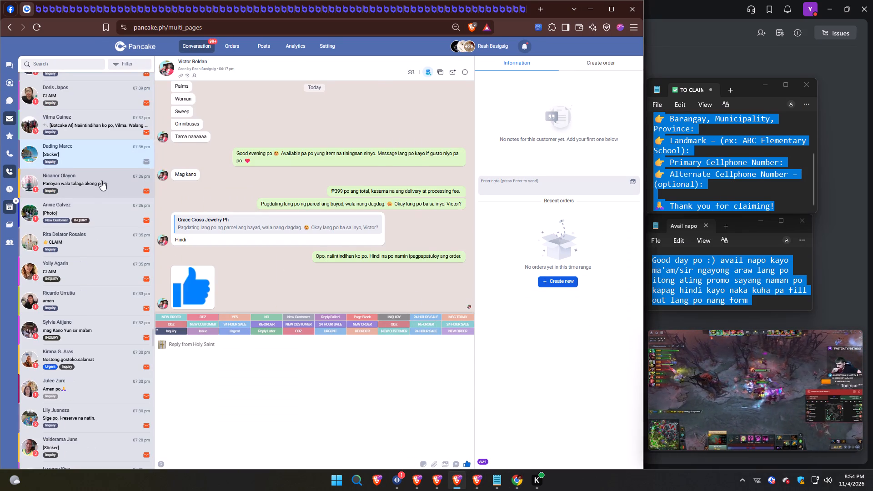
left_click(107, 133)
scroll(100, 215, "up", 1)
left_click(75, 149)
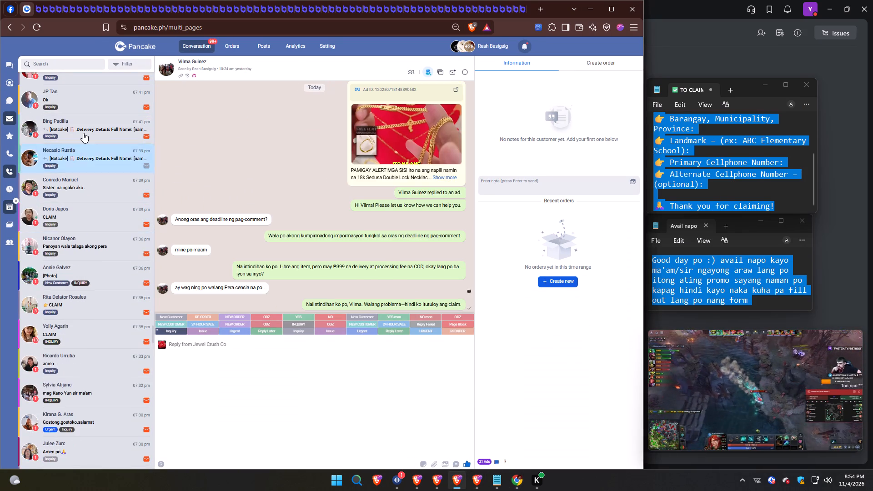
left_click(83, 133)
scroll(96, 224, "up", 1)
left_click(90, 129)
left_click(85, 113)
Open the unread conversations from 07:48 pm and 07:49 pm, including the "NO ( WAG NALANG )" and "Opo" reserve messages.
scroll(83, 241, "up", 1)
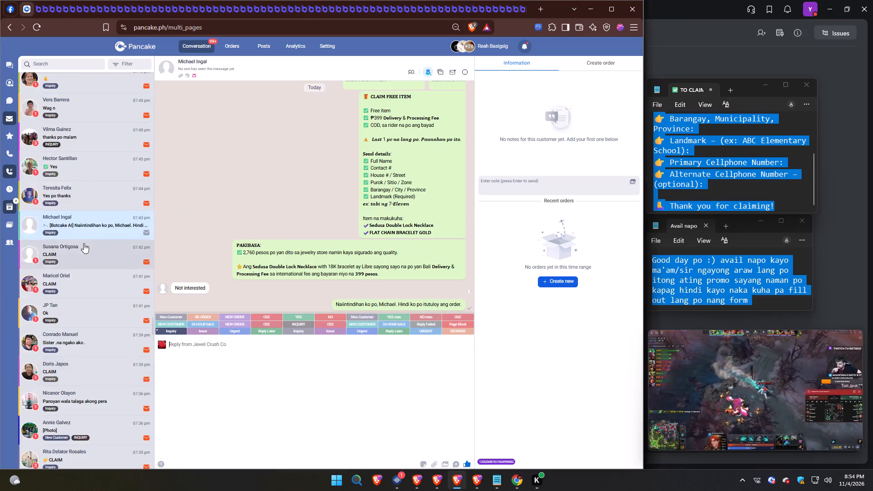
scroll(101, 242, "up", 1)
left_click(86, 115)
left_click(86, 91)
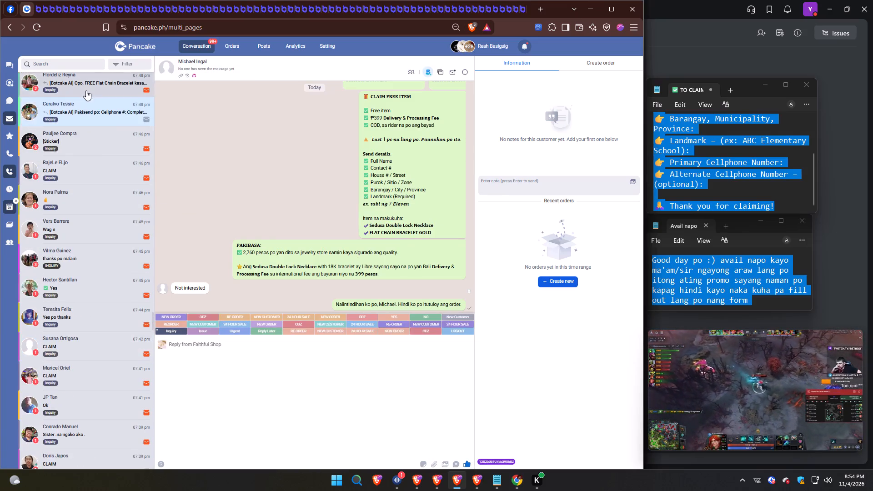
scroll(74, 220, "up", 1)
left_click(89, 203)
left_click(94, 169)
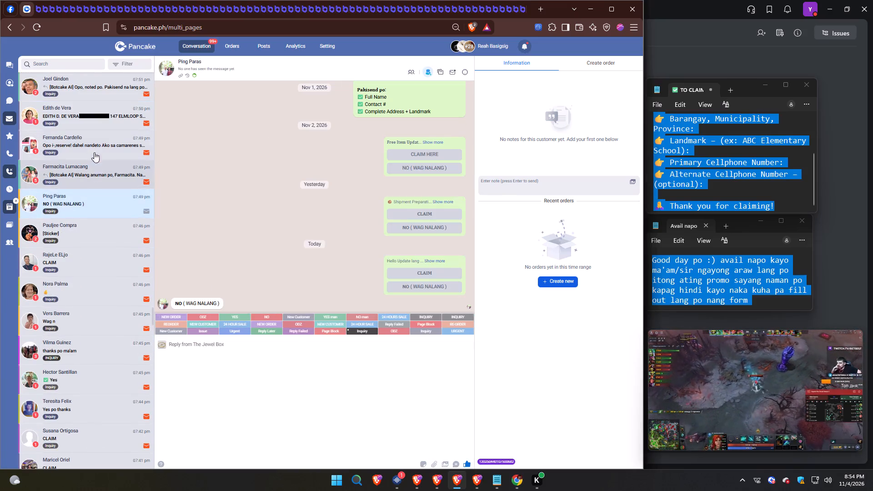
left_click_drag(94, 150, 95, 146)
Start an order for the 07:50 pm customer who sent delivery details, copying the street and village from the message into the address.
left_click(93, 125)
left_click(92, 101)
left_click(281, 404)
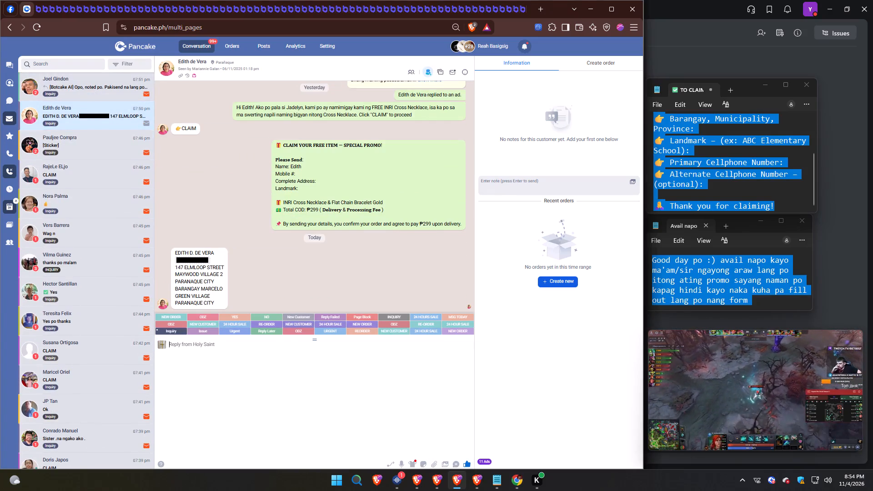
left_click(619, 65)
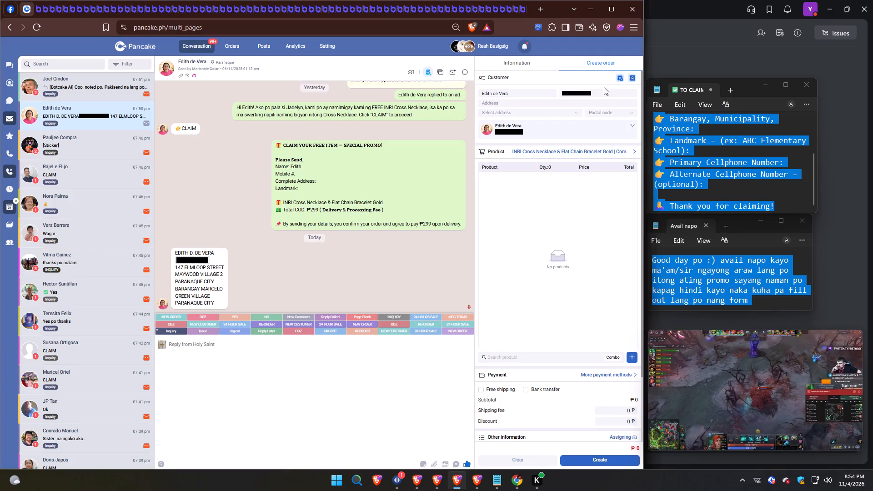
left_click(520, 100)
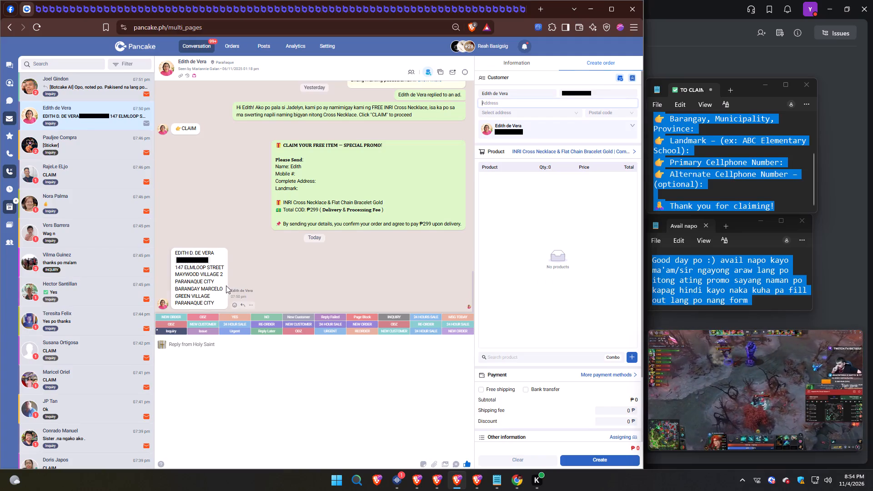
left_click_drag(173, 269, 225, 276)
key("ctrl+c")
left_click(530, 102)
key("ctrl+v")
Set the order's province to Metro-manila and choose the district and commune given in the customer's message.
left_click(503, 120)
left_click(511, 114)
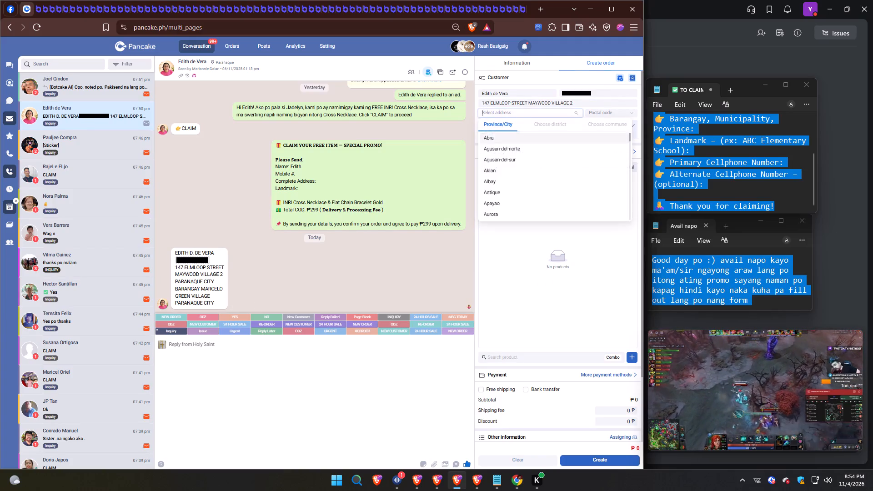
type("para")
key("BackSpace")
key("BackSpace")
key("BackSpace")
key("BackSpace")
key("BackSpace")
key("BackSpace")
type("mani")
key("Return")
type("para")
key("BackSpace")
key("BackSpace")
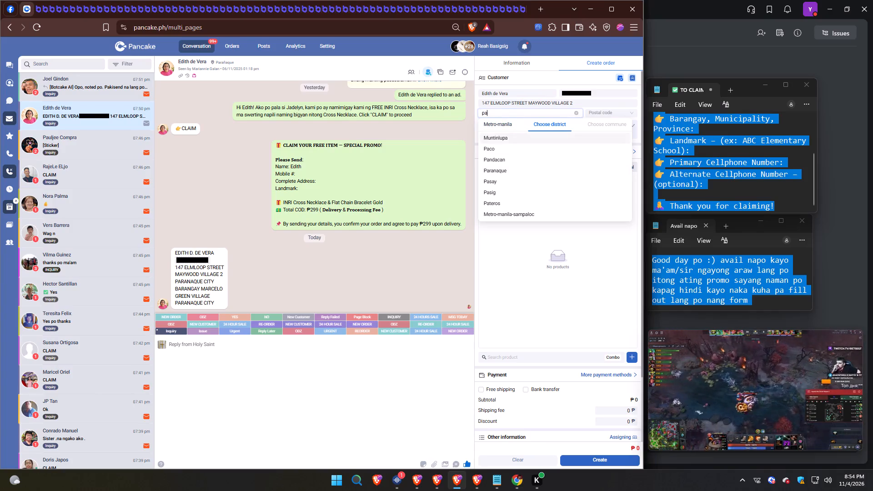
type("ra")
key("Return")
type("Marc")
key("Return")
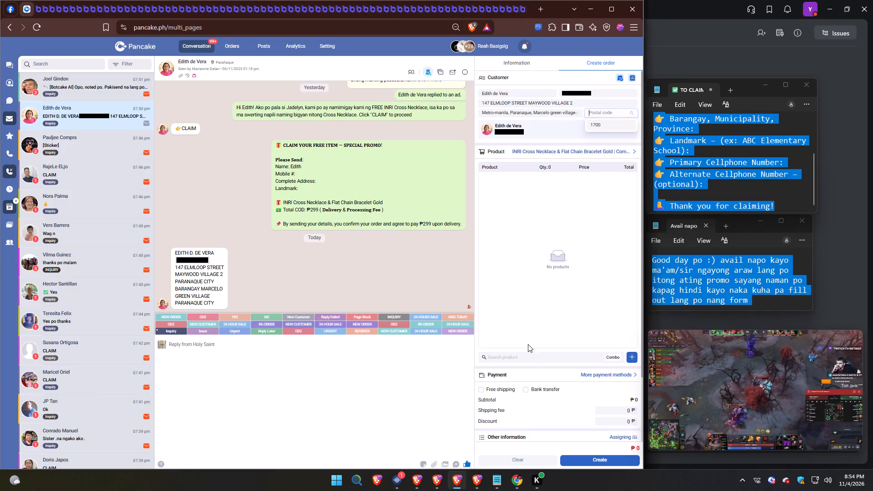
Add "1 Pc. INRI Cross Necklace & 1 Pc. Flat Chain Bracelet Gold | Complete" at ₱299 to the order and create it.
left_click(523, 356)
key("space")
left_click(587, 263)
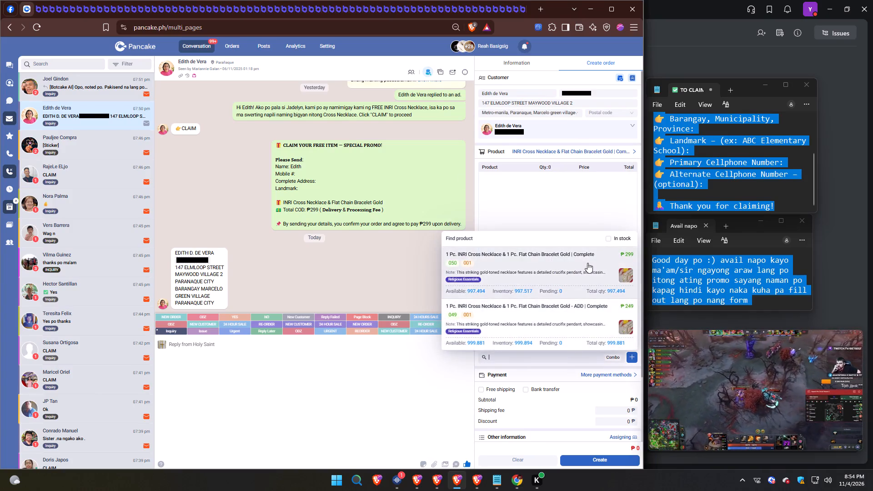
left_click(323, 406)
left_click(608, 464)
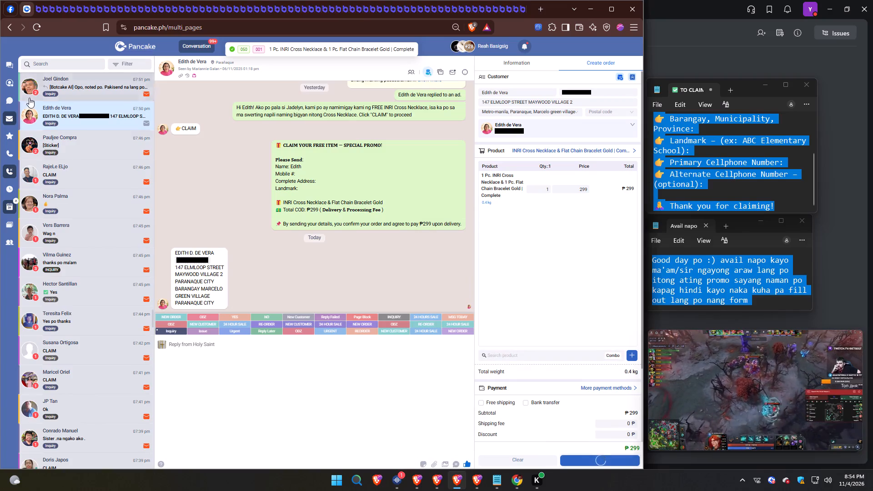
Open selected unread conversations from 07:51 pm to 07:56 pm, including those ending in Botcake replies, videos or photos, skipping "CLAIM" and "Get offers".
left_click(87, 96)
scroll(52, 242, "up", 2)
left_click(93, 213)
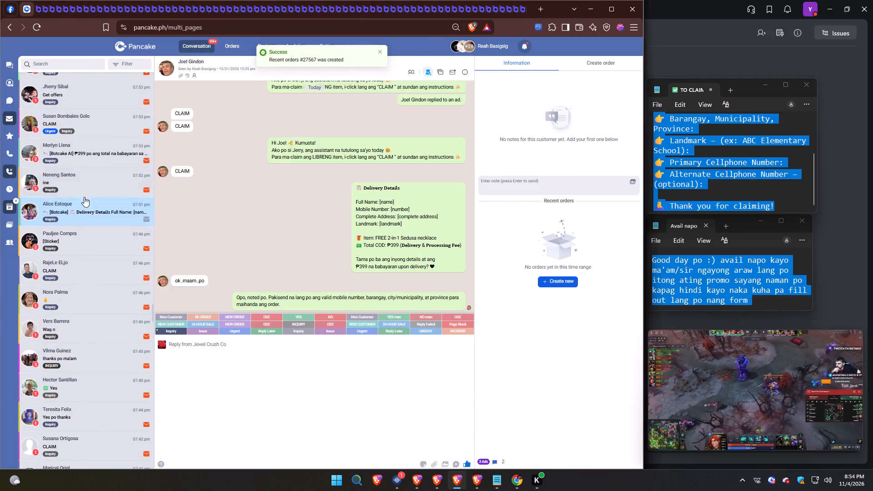
left_click(84, 196)
left_click(105, 156)
scroll(92, 269, "up", 1)
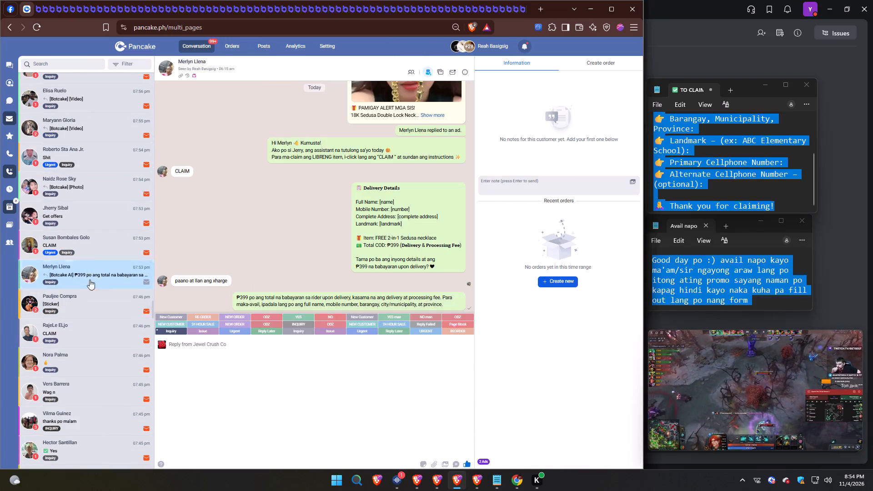
left_click(83, 192)
left_click(100, 130)
left_click(99, 101)
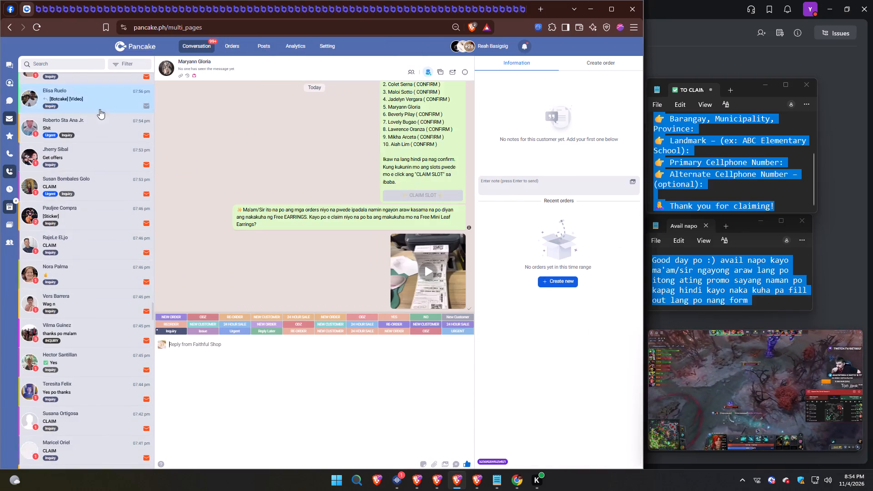
Open selected unread conversations from 07:57 pm to 08:03 pm that end in Botcake replies or a sticker, skipping those reading "CLAIM" and "Yes!".
scroll(75, 252, "up", 1)
left_click(102, 195)
left_click(102, 164)
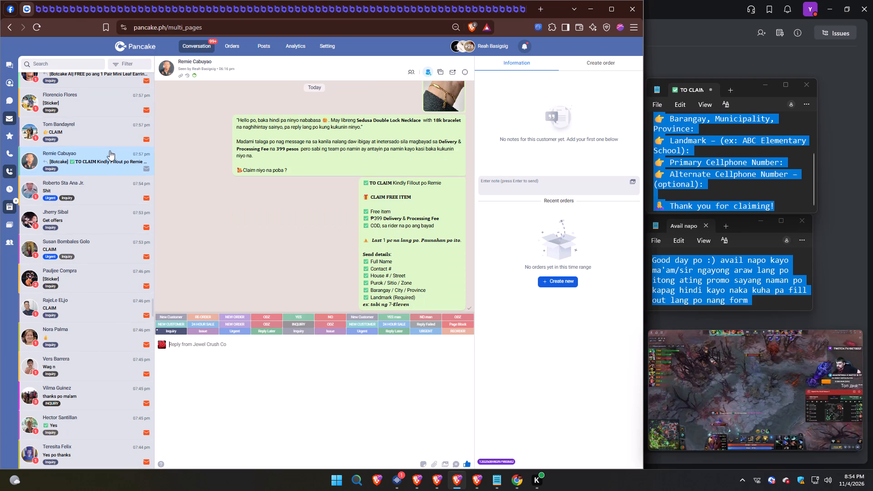
left_click(103, 107)
scroll(50, 281, "up", 1)
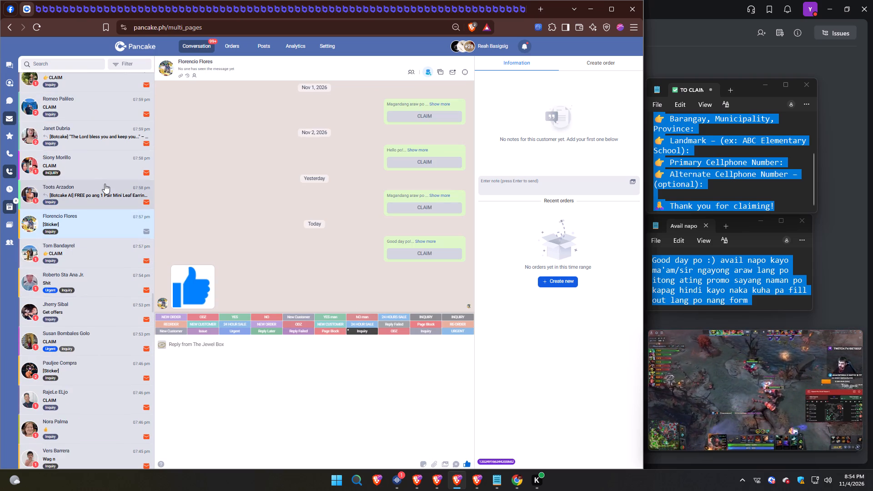
left_click(105, 184)
left_click(100, 136)
scroll(90, 345, "up", 1)
left_click(92, 106)
left_click(90, 80)
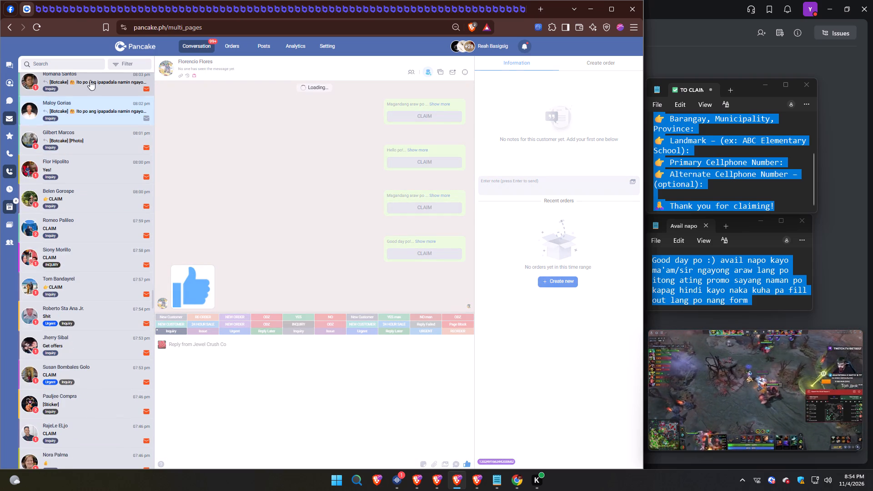
Open selected unread conversations from 08:03 pm to 08:17 pm, including refusals, call notices and Botcake replies, skipping "CLAIM" and "Claims" messages.
scroll(63, 291, "up", 1)
left_click(87, 206)
left_click(99, 174)
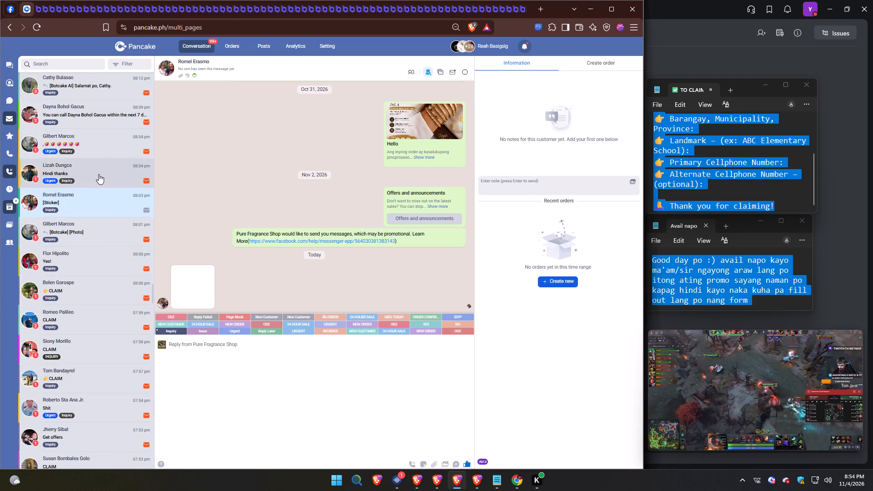
left_click(100, 147)
left_click(110, 124)
left_click(112, 91)
scroll(50, 308, "up", 2)
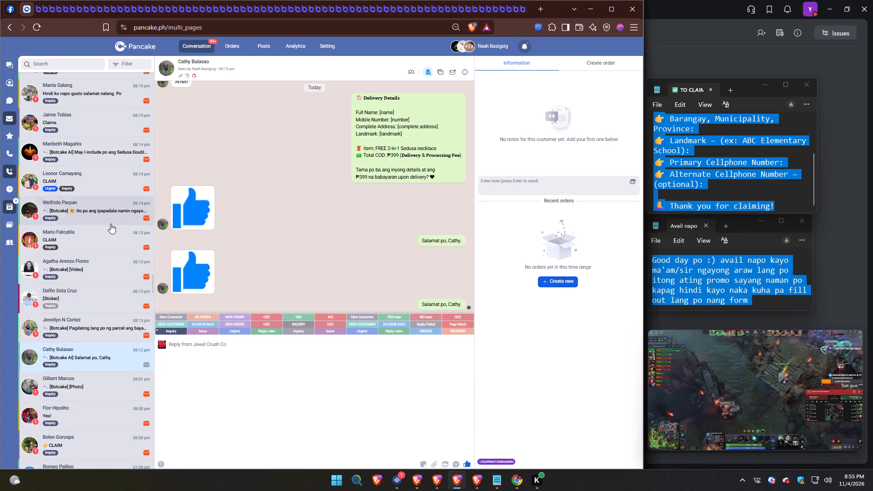
left_click(93, 330)
left_click(94, 202)
left_click(96, 160)
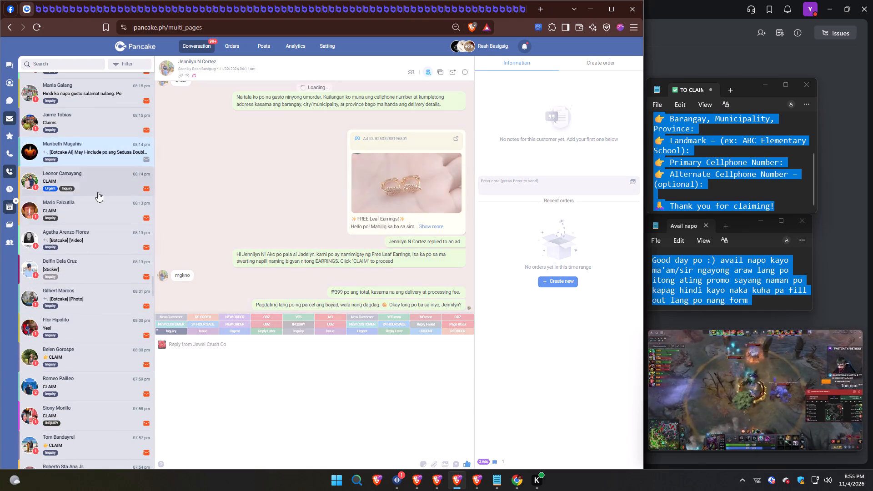
left_click(55, 88)
scroll(75, 324, "up", 2)
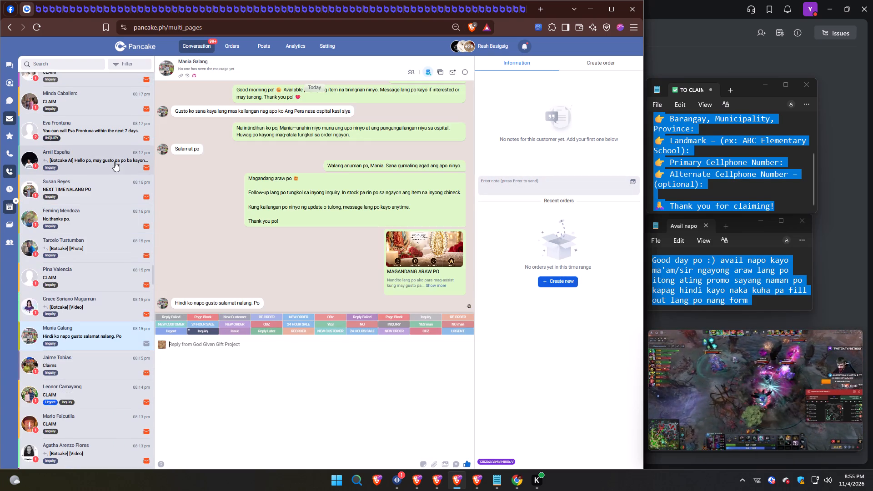
left_click(96, 147)
left_click(94, 137)
Open selected unread conversations from 08:17 pm to 08:20 pm, skipping "CLAIM", the Botcake video and the "[Link]" message.
scroll(92, 239, "up", 1)
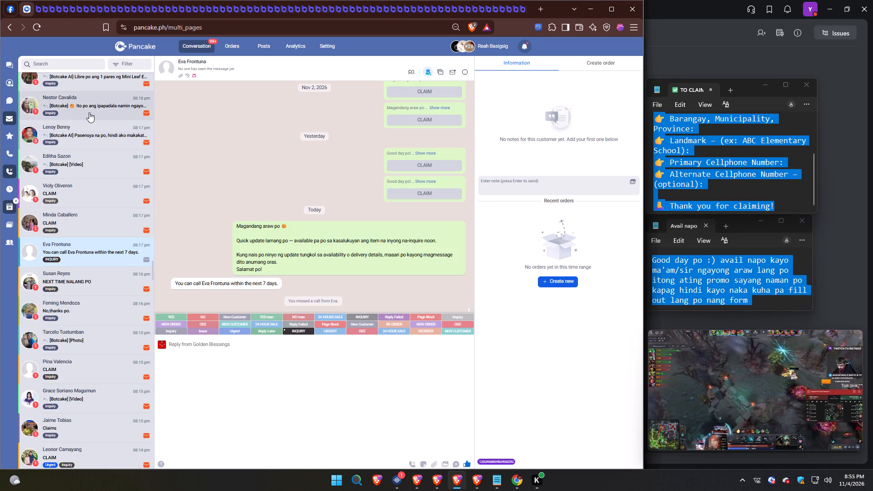
left_click(89, 112)
left_click(86, 123)
left_click(95, 91)
triple_click(85, 87)
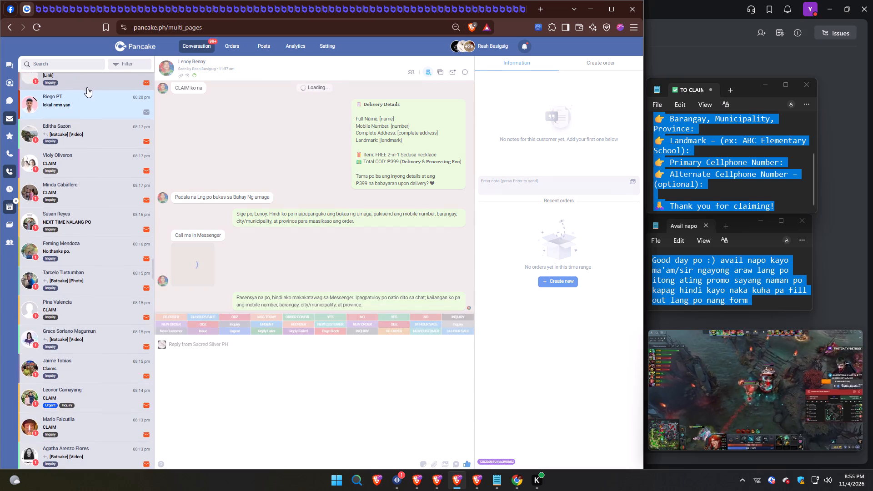
scroll(61, 287, "up", 1)
left_click(92, 173)
left_click(79, 140)
Open the unread conversations from 08:21 pm to 08:22 pm, including Botcake replies, videos and the sticker.
scroll(76, 268, "up", 1)
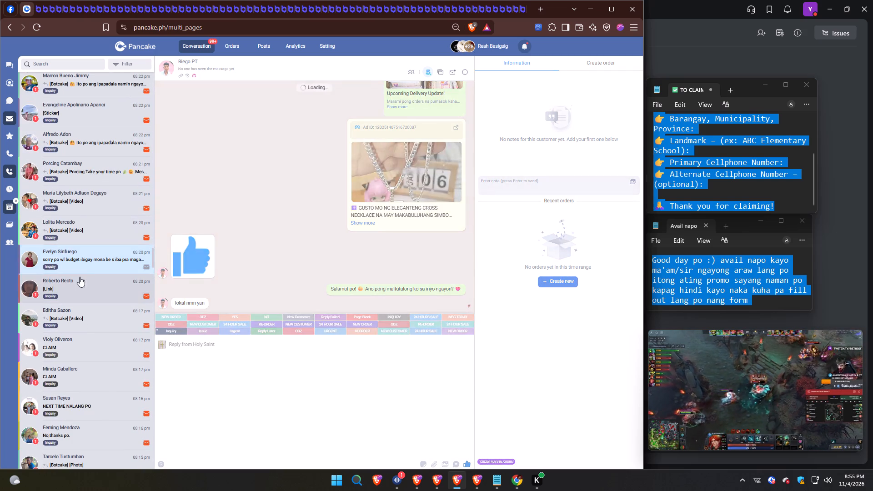
left_click(98, 225)
double_click(96, 200)
left_click(98, 179)
left_click(97, 157)
left_click(95, 137)
left_click(93, 131)
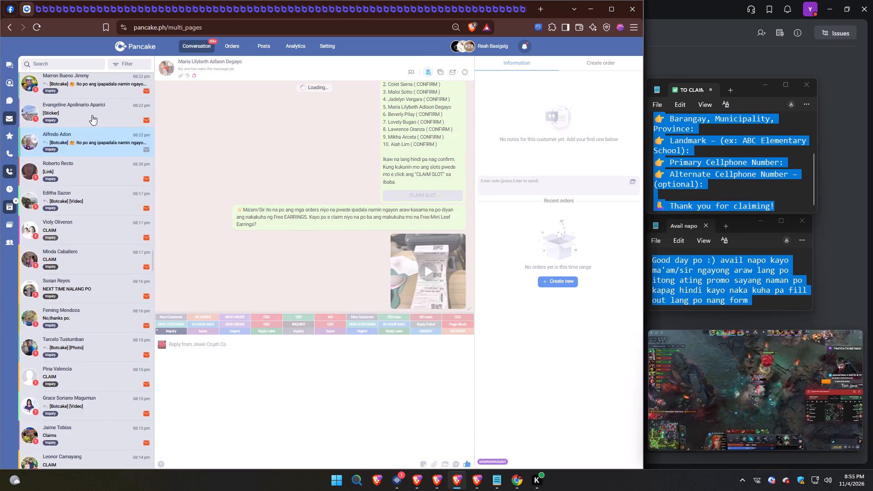
left_click(91, 111)
left_click(91, 102)
left_click(91, 95)
left_click(94, 85)
Open the unread conversations from 08:23 pm to 08:25 pm, including the call notice, the necklace question and Botcake replies.
scroll(52, 245, "up", 1)
left_click(76, 152)
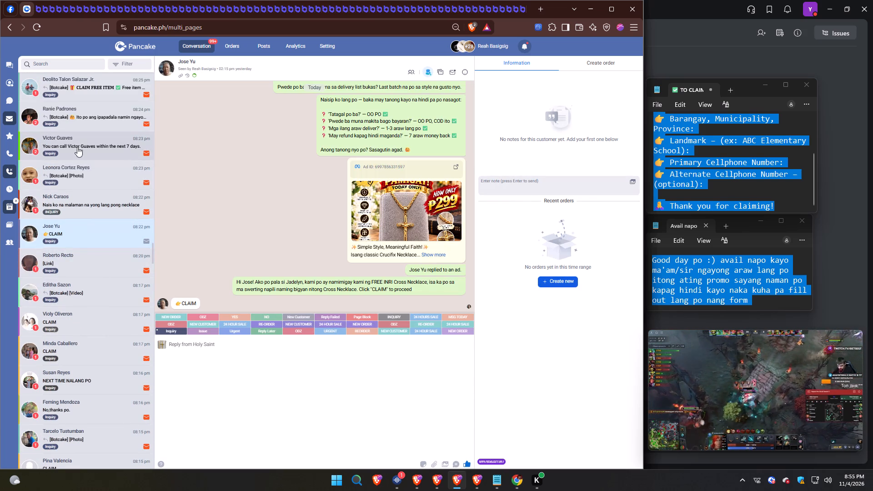
left_click(75, 155)
left_click(74, 160)
left_click(72, 165)
left_click(80, 121)
left_click(85, 96)
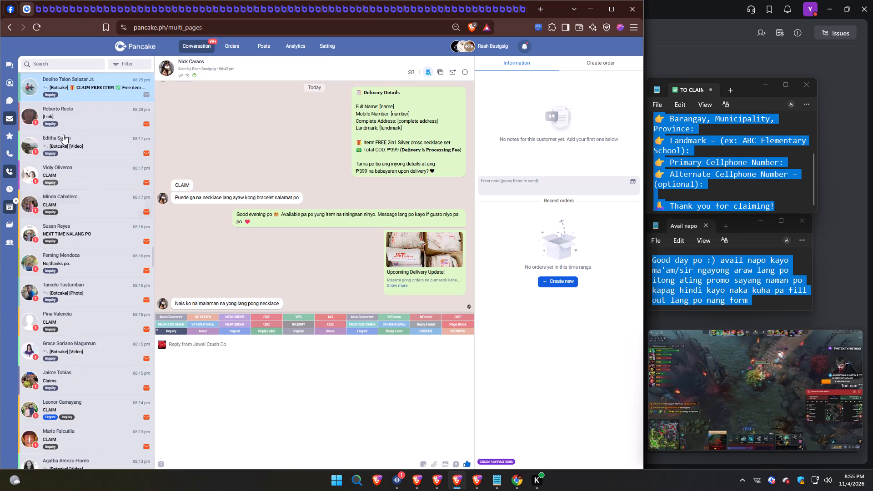
Open the unread conversations from 08:25 pm to 08:30 pm, leaving the 08:28 pm "CLAIM" and 08:30 pm "mine" messages unread.
scroll(58, 276, "up", 2)
left_click(84, 179)
left_click(82, 151)
left_click(82, 131)
double_click(83, 127)
triple_click(81, 144)
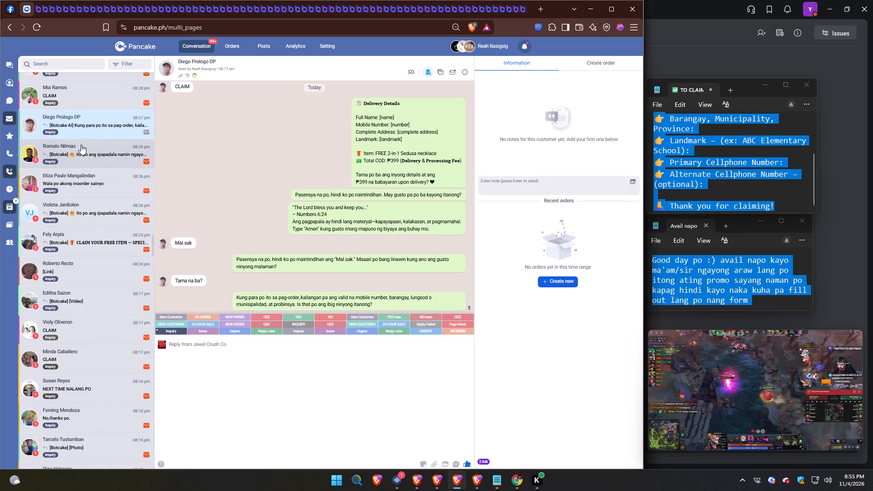
left_click(83, 143)
scroll(90, 284, "up", 1)
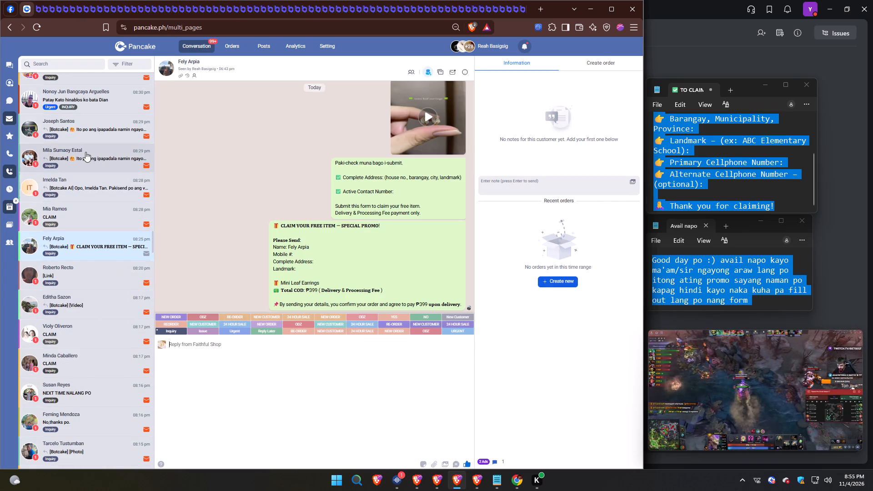
left_click(85, 152)
left_click(83, 127)
left_click(84, 151)
left_click(86, 93)
Open the unread conversations from 08:32 pm to 08:34 pm that end in Botcake replies, a sticker or a call notice.
scroll(73, 274, "up", 2)
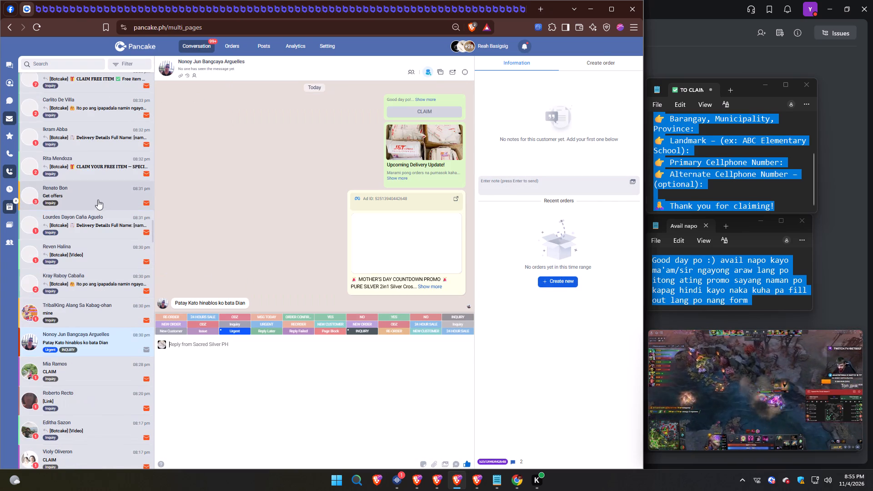
left_click(80, 154)
left_click_drag(84, 138, 84, 133)
left_click_drag(84, 125, 84, 121)
left_click(85, 103)
left_click(88, 96)
scroll(83, 252, "up", 1)
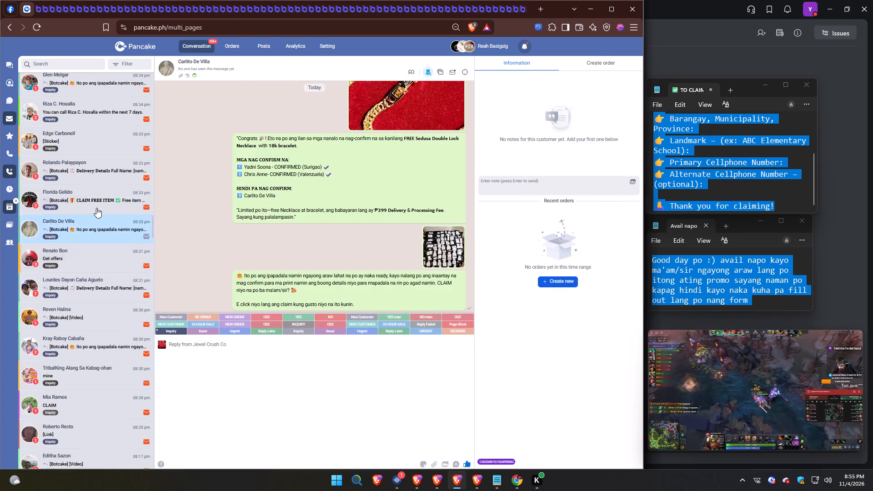
left_click(90, 192)
left_click_drag(88, 161, 88, 155)
left_click_drag(84, 127, 84, 115)
left_click(86, 91)
left_click(88, 87)
Open unread conversations one after another from 08:48 pm down to the 08:44 pm Botcake "TO CLAIM FREE ITEM" replies.
scroll(74, 316, "up", 11)
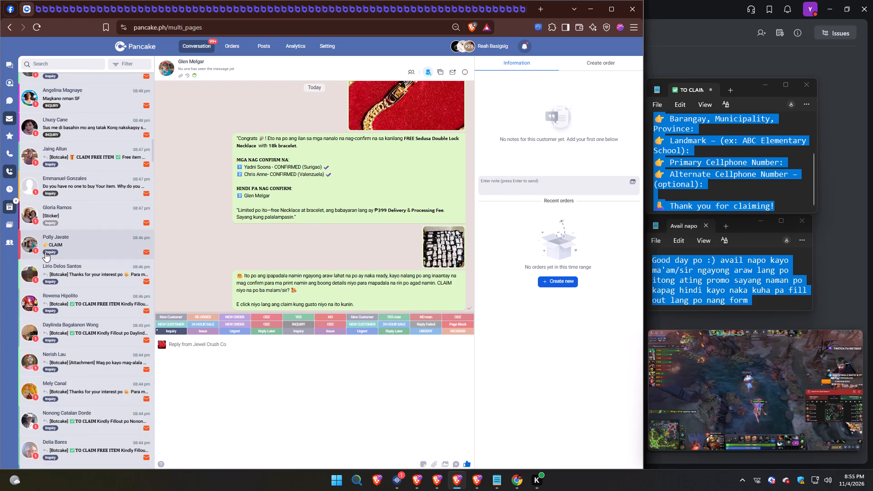
left_click(50, 132)
left_click(56, 100)
left_click(64, 87)
left_click_drag(65, 87, 67, 93)
triple_click(68, 125)
left_click(67, 125)
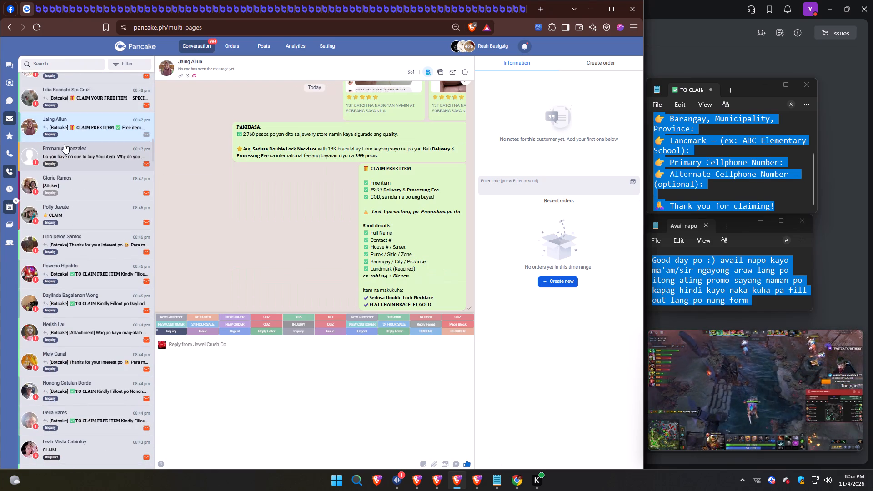
triple_click(64, 144)
triple_click(63, 144)
triple_click(64, 142)
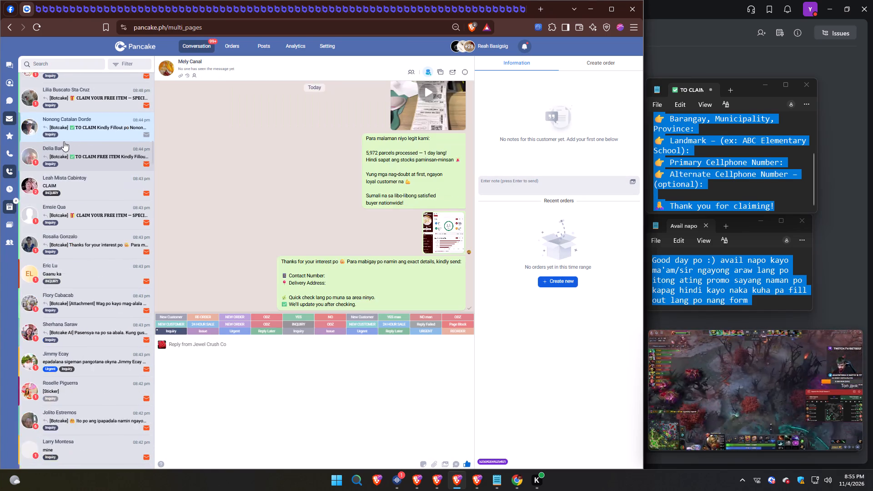
left_click(64, 141)
scroll(37, 332, "down", 5)
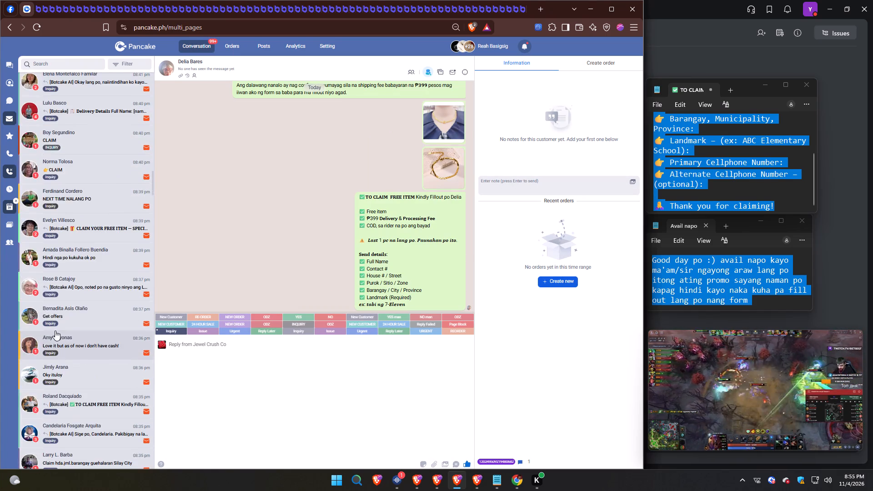
scroll(55, 331, "down", 20)
scroll(55, 331, "down", 9)
scroll(128, 338, "up", 5)
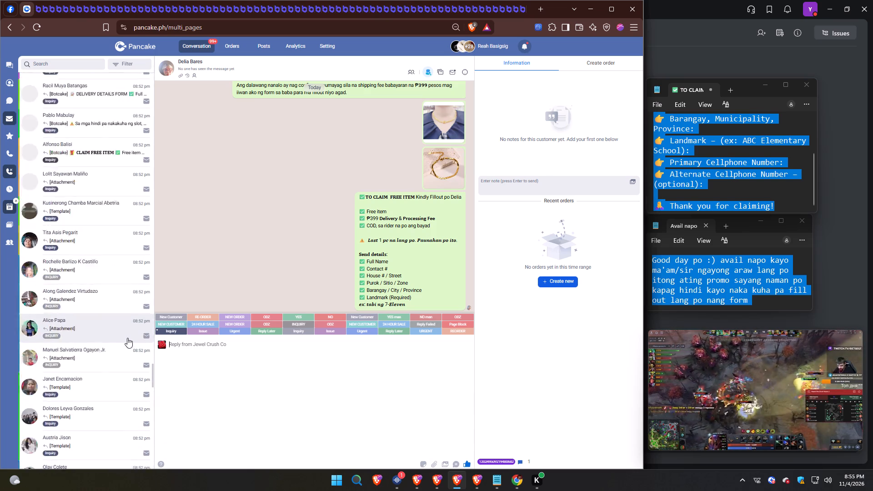
scroll(90, 312, "up", 2)
left_click(83, 297)
left_click(245, 384)
key("ctrl+v")
key("Return")
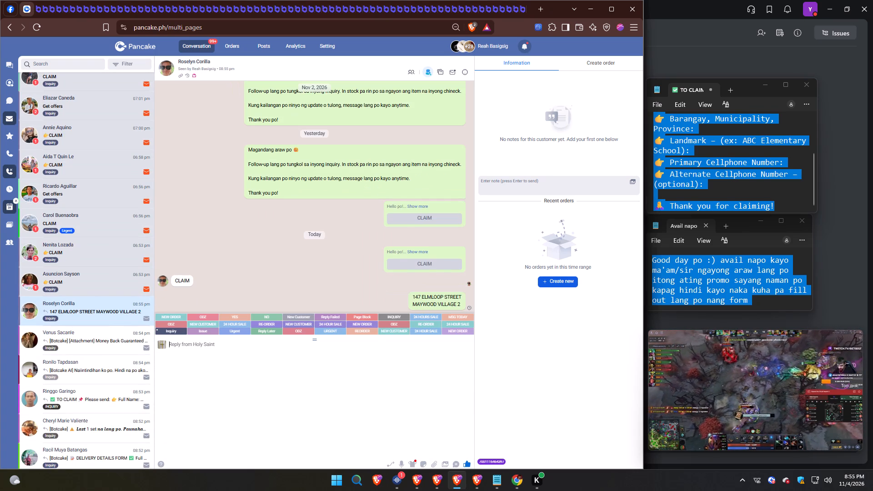
Copy the whole TO CLAIM form from its Notepad note and send it to the same Holy Saint customer.
left_click(721, 154)
key("ctrl+a")
key("ctrl+c")
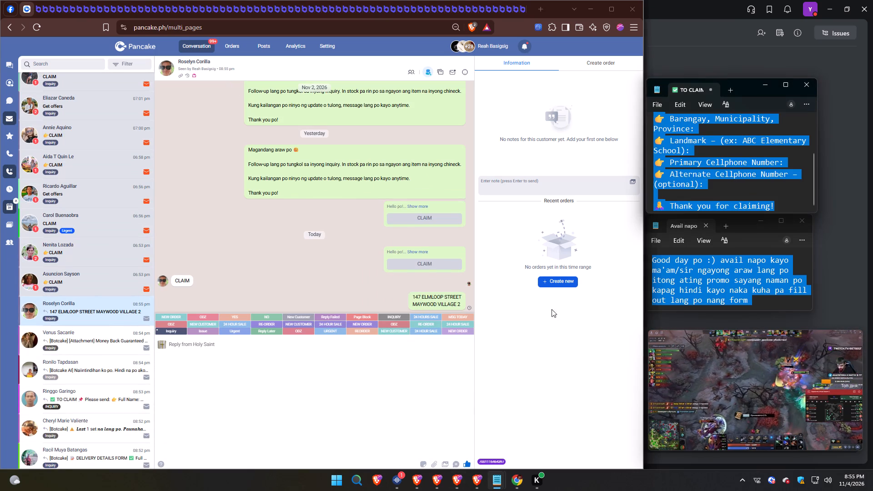
left_click(349, 403)
key("ctrl+v")
key("Return")
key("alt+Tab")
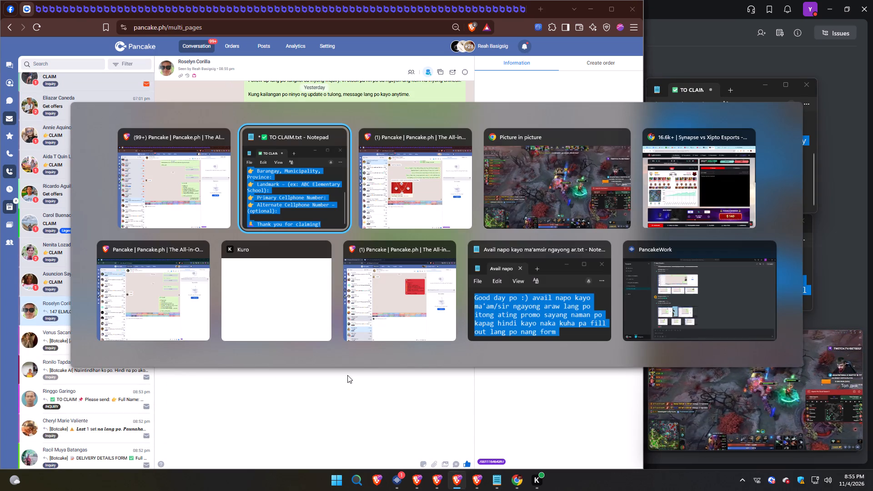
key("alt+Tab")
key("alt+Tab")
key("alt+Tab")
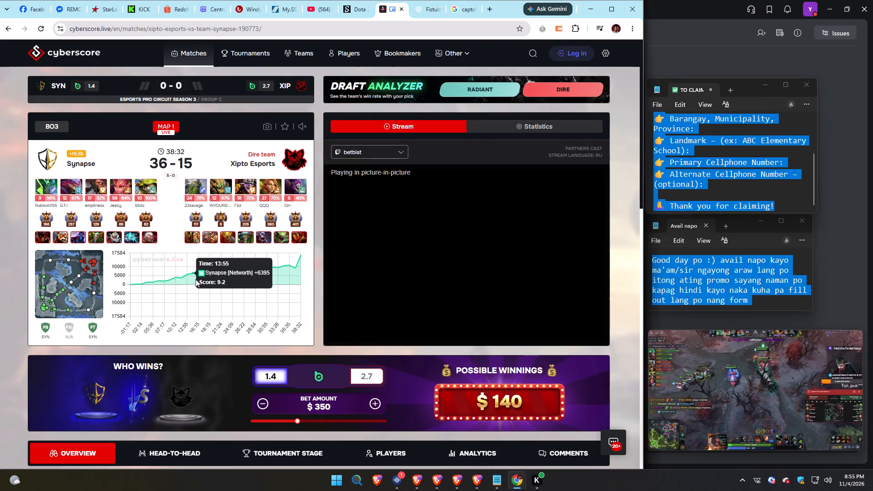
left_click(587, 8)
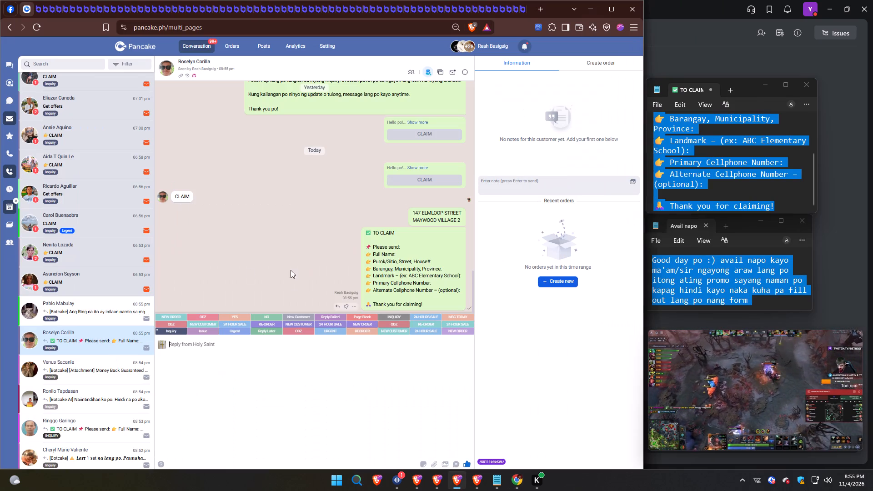
Send the TO CLAIM form to each of the next three unread Holy Saint customers whose latest message is "CLAIM".
left_click(85, 282)
left_click(283, 389)
key("ctrl+v")
key("Return")
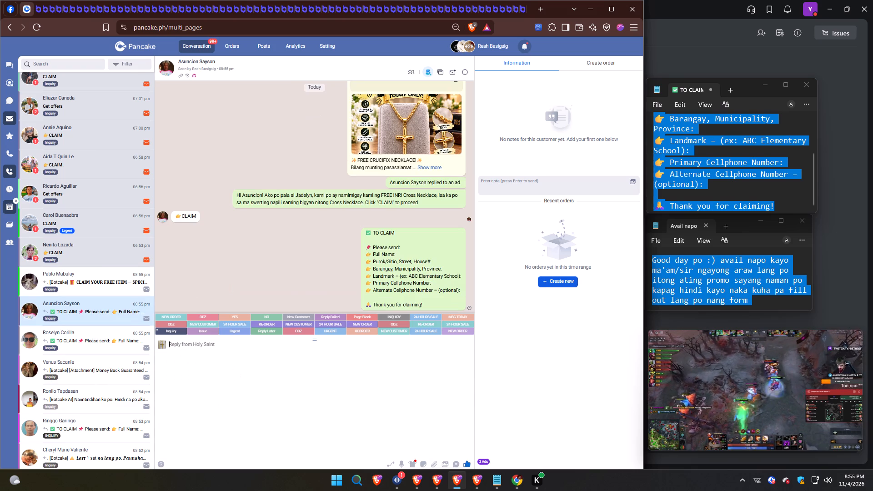
left_click(97, 257)
left_click(293, 387)
key("ctrl+v")
key("Return")
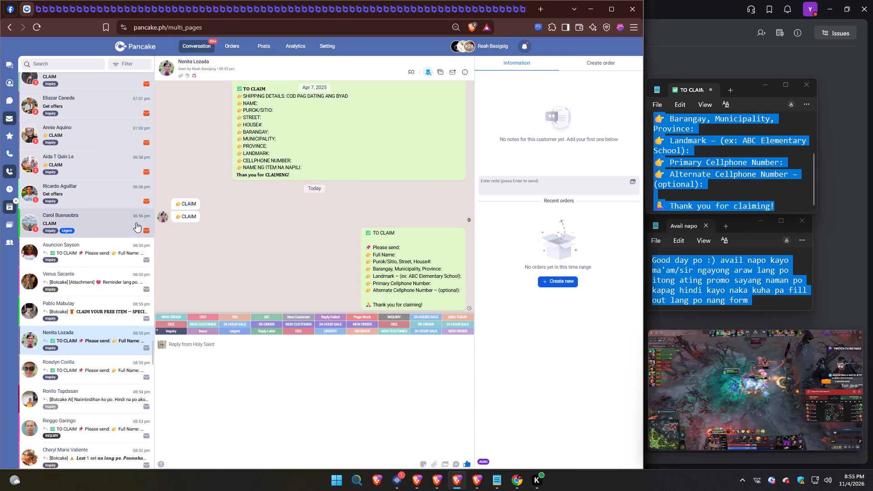
left_click(136, 222)
left_click(257, 422)
key("ctrl+v")
key("Return")
Open the 06:56 pm "Get offers" conversation without replying, and send the TO CLAIM form to the 06:58 pm and 07:00 pm "CLAIM" customers.
left_click(103, 183)
left_click_drag(93, 159, 94, 154)
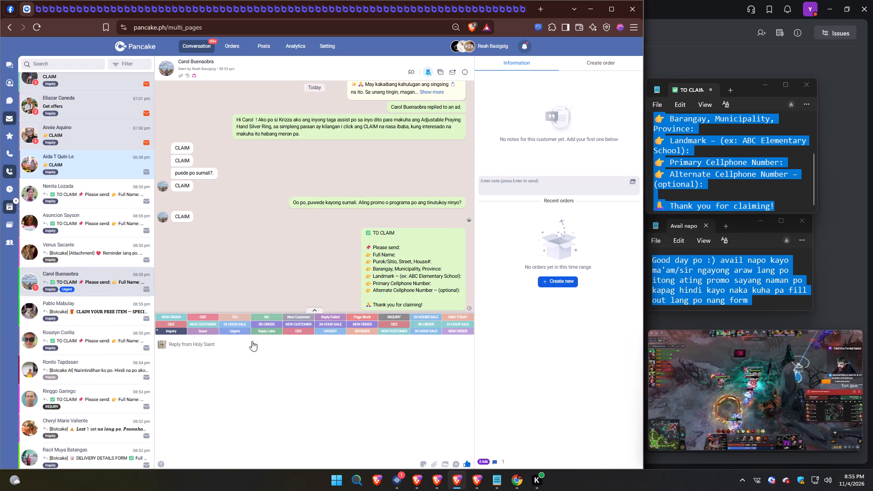
left_click(254, 354)
key("ctrl+v")
key("Return")
left_click(82, 142)
left_click(246, 380)
key("ctrl+v")
key("Return")
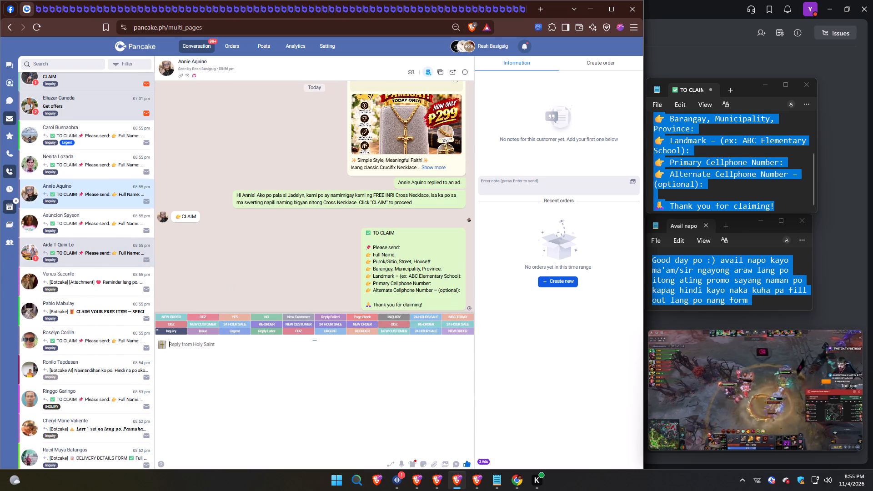
scroll(102, 291, "up", 1)
left_click(101, 225)
left_click(224, 378)
key("ctrl+v")
key("Return")
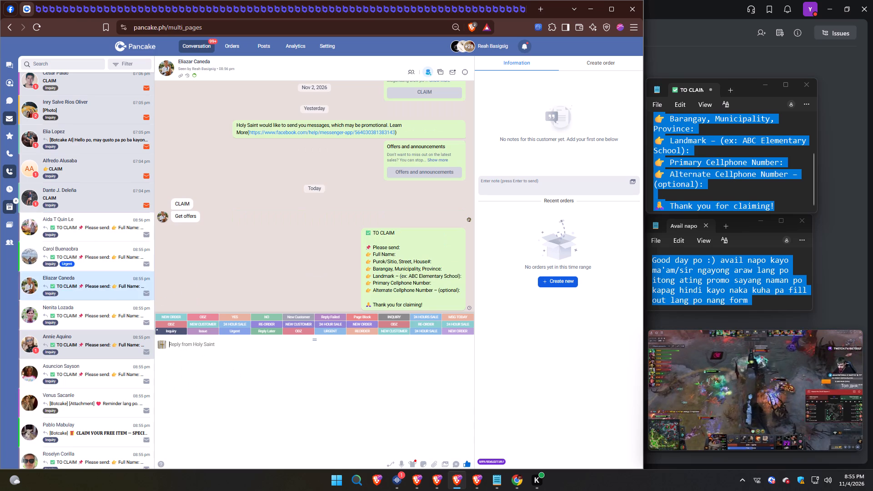
Send the TO CLAIM form to both Holy Saint customers whose "CLAIM" messages arrived at 07:04 pm.
left_click(77, 195)
left_click_drag(224, 407, 225, 394)
key("ctrl+v")
key("Return")
left_click(118, 154)
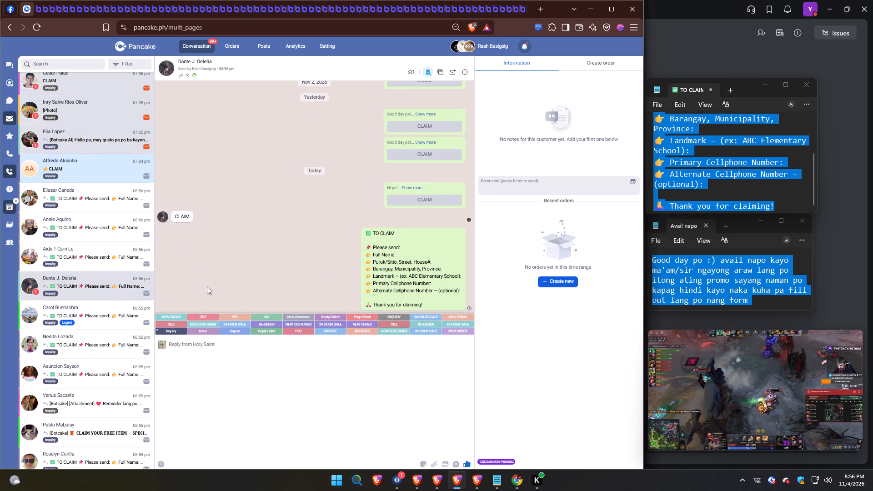
left_click(242, 382)
key("ctrl+v")
key("Return")
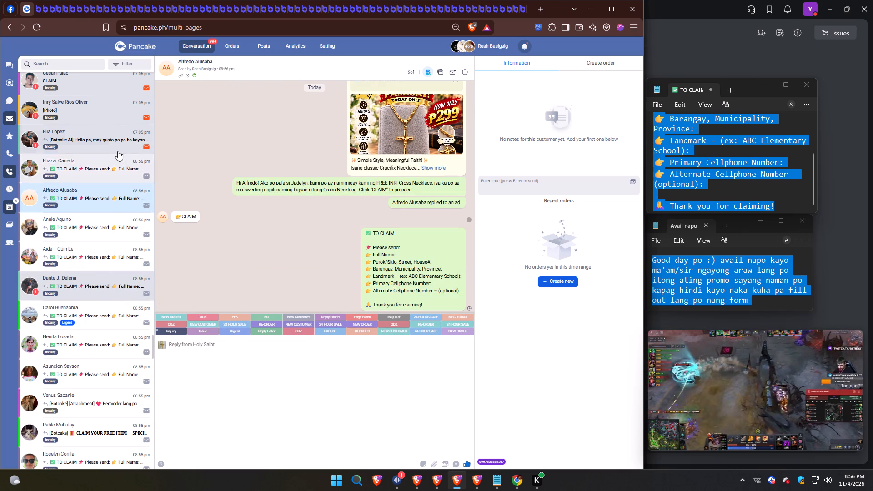
Open the two 07:05 pm conversations without replying, and send the TO CLAIM form to the 07:06 pm "CLAIM" customer of BlesseD Shop PH.
left_click(103, 128)
left_click_drag(98, 122, 98, 116)
left_click(104, 83)
scroll(100, 252, "up", 1)
left_click(228, 406)
key("ctrl+v")
key("Return")
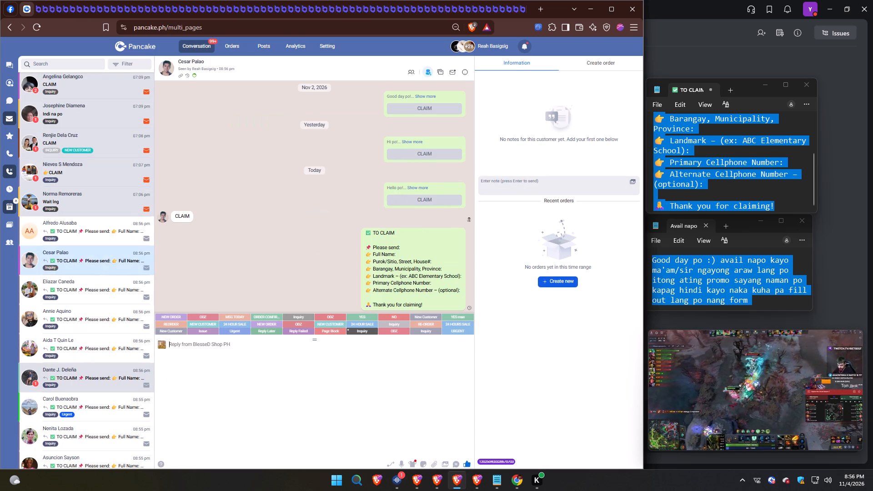
Open the 07:06 pm "Wait lng" and 07:07 pm "CLAIM" conversations without replying, and send the TO CLAIM form to the 07:08 pm "CLAIM" customer.
left_click_drag(90, 200, 93, 193)
left_click(101, 180)
left_click(108, 146)
left_click(284, 411)
key("ctrl+v")
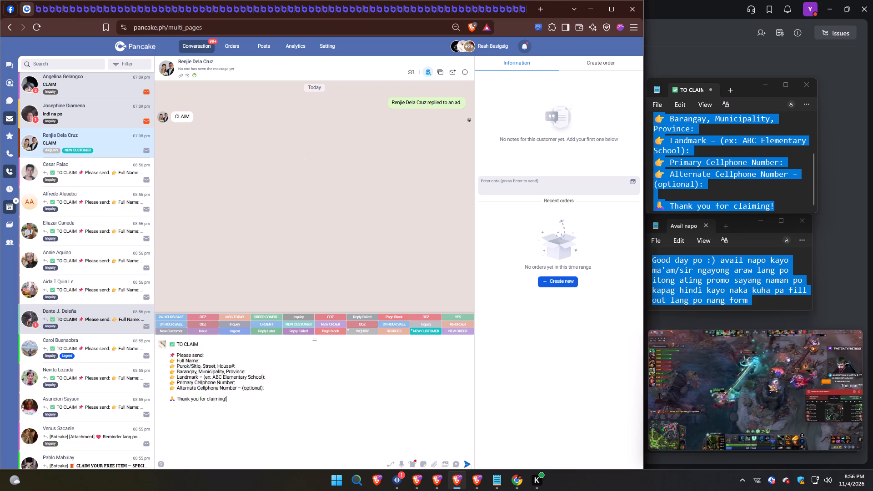
key("Return")
Open the 07:08 pm "indi na po" conversation without replying, and send the TO CLAIM form to the 07:09 pm BlesseD Shop PH customer.
scroll(89, 261, "up", 1)
left_click(88, 234)
left_click(90, 210)
left_click(201, 357)
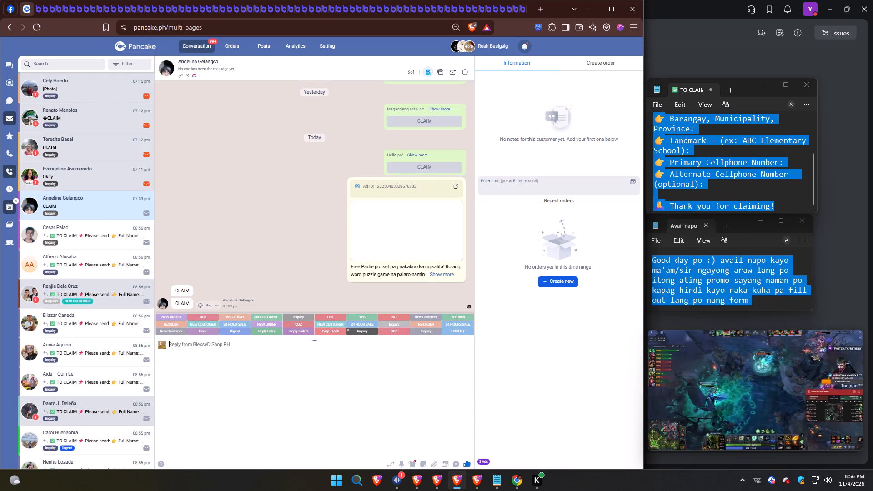
key("ctrl+v")
key("Return")
Open the 07:11 pm "Ok ty" conversation without replying, and send the TO CLAIM form to the 07:12 pm "CLAIM" customer of The Jewel Box.
left_click(94, 176)
left_click_drag(100, 141, 100, 137)
left_click(211, 367)
key("ctrl+v")
key("Return")
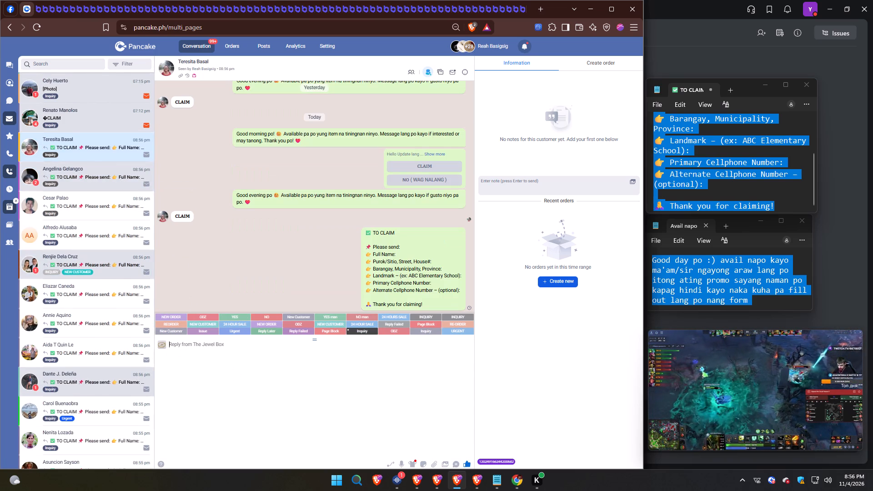
Open the conversations from 07:12 to 07:17 pm without replying, and send the TO CLAIM form to the 07:18 pm "Get offers" customer of Scentora Ph.
scroll(56, 215, "up", 1)
left_click(90, 235)
left_click(86, 210)
left_click(104, 167)
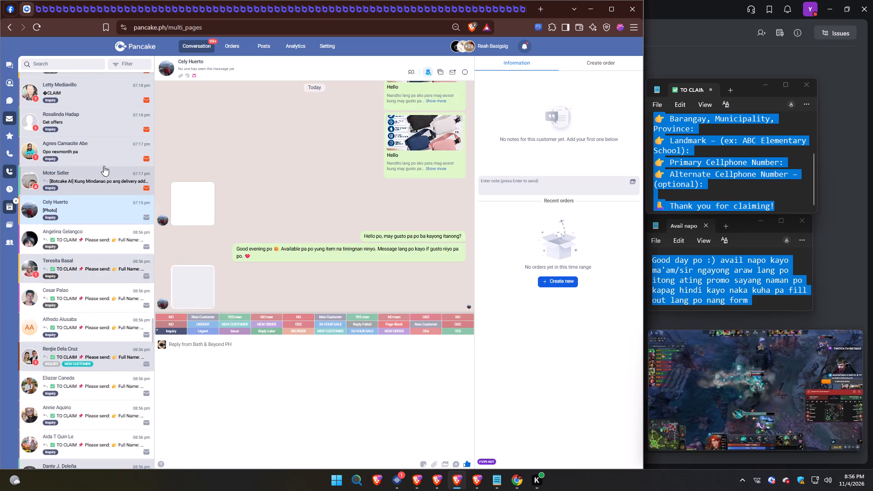
left_click_drag(97, 150, 96, 145)
left_click(94, 121)
left_click(260, 355)
key("ctrl+v")
key("Return")
Send the TO CLAIM form to the Holy Saint customer whose "CLAIM" message arrived at 07:18 pm.
scroll(100, 287, "up", 1)
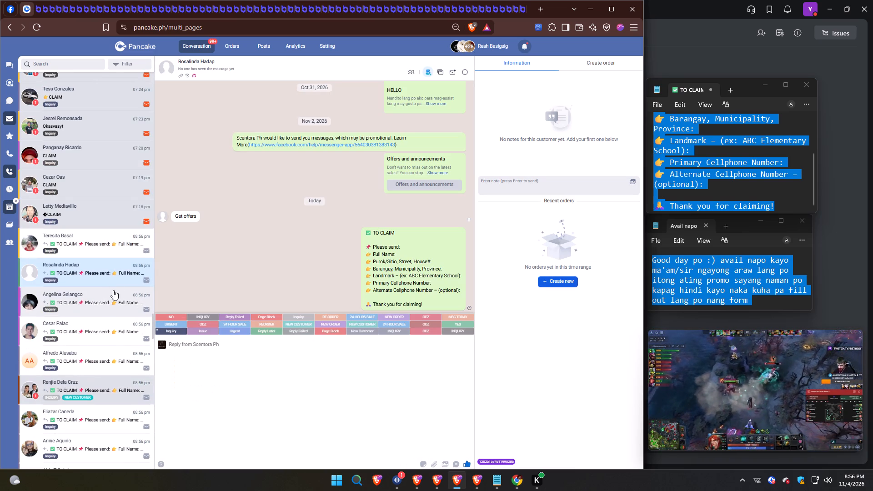
left_click(93, 211)
left_click(234, 394)
key("ctrl+v")
key("Return")
Send the TO CLAIM form to the customers whose "CLAIM" messages arrived at 07:19 pm and 07:20 pm.
left_click(85, 185)
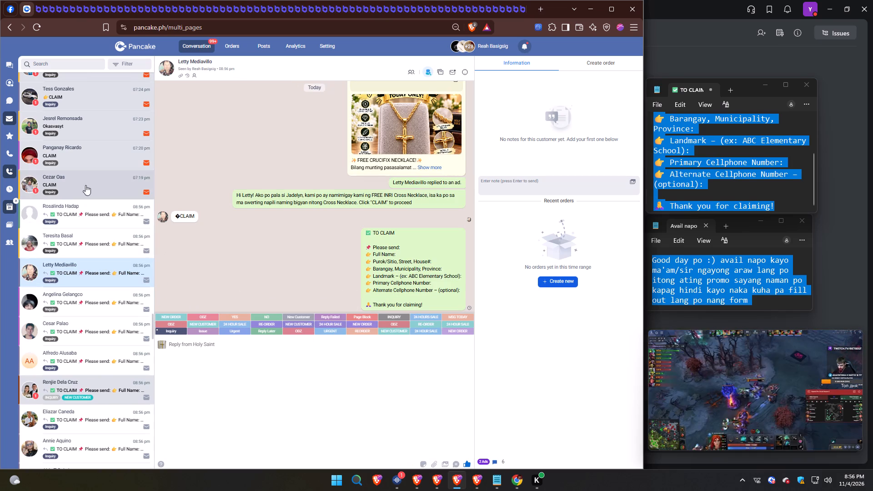
key("ctrl+v")
key("Return")
left_click(96, 153)
left_click(253, 382)
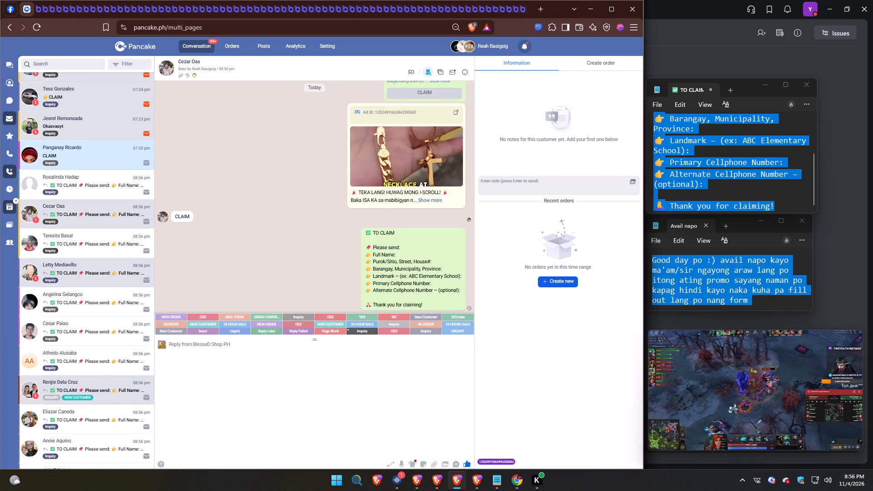
key("ctrl+v")
key("Return")
scroll(141, 275, "up", 1)
left_click(80, 238)
left_click(82, 215)
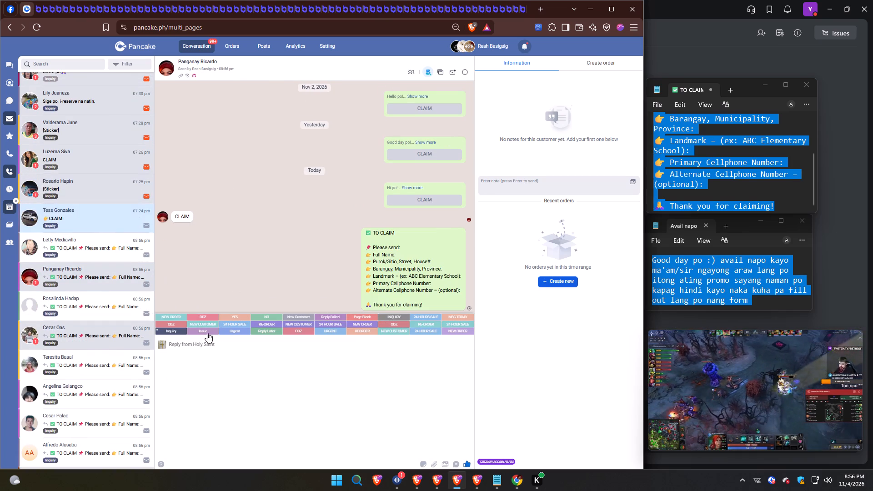
left_click(217, 354)
key("ctrl+v")
key("Return")
Open the 07:25 pm sticker conversation without replying, and send the TO CLAIM form to the "CLAIM" customer of BlesseD Shop PH just above it.
left_click(62, 182)
left_click(100, 165)
left_click(229, 371)
key("ctrl+v")
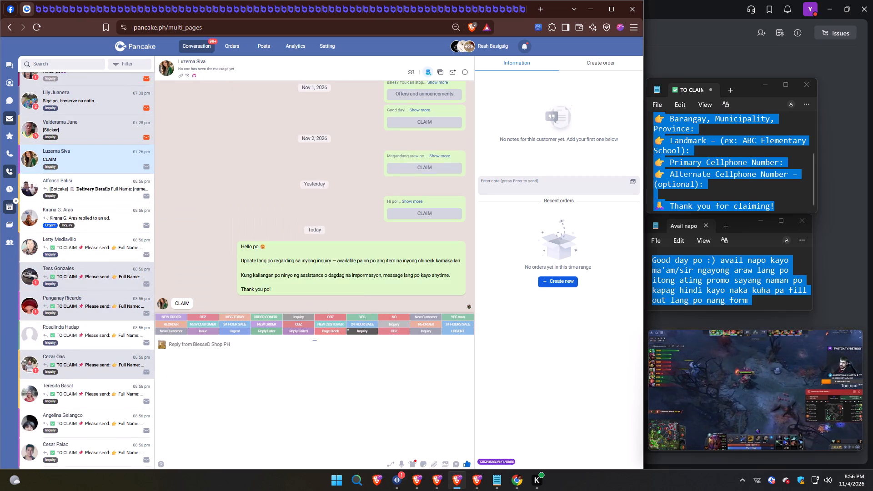
key("Return")
Open the sticker, reserve, "Amen po" and 07:32 pm conversations without replying, and send the TO CLAIM form to the "CLAIM" customer of Far Away Scents.
left_click(109, 132)
left_click(100, 107)
scroll(77, 262, "up", 1)
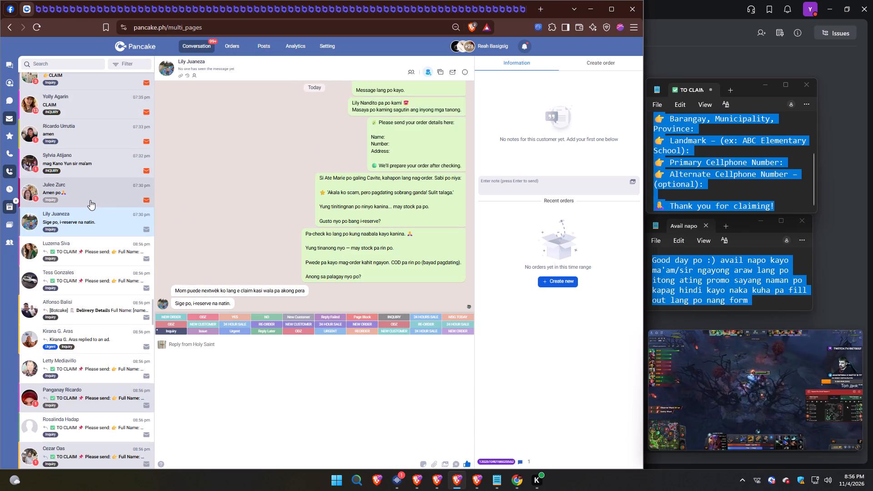
left_click(90, 200)
left_click(94, 168)
left_click_drag(96, 150, 96, 146)
left_click(97, 110)
left_click(252, 414)
key("ctrl+v")
key("Return")
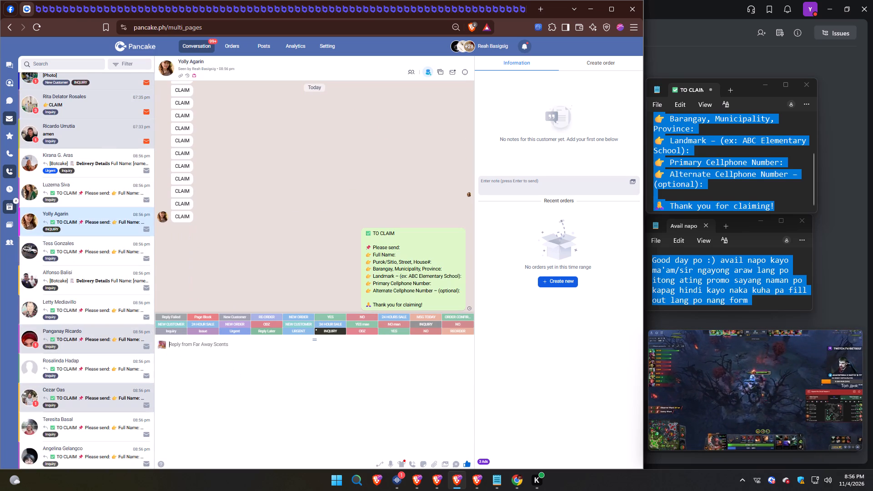
Open the "amen" conversation without replying, and send the TO CLAIM form to the 07:35 pm "CLAIM" customer of Holy Saint.
scroll(132, 296, "up", 1)
left_click(108, 250)
left_click(105, 226)
left_click(241, 382)
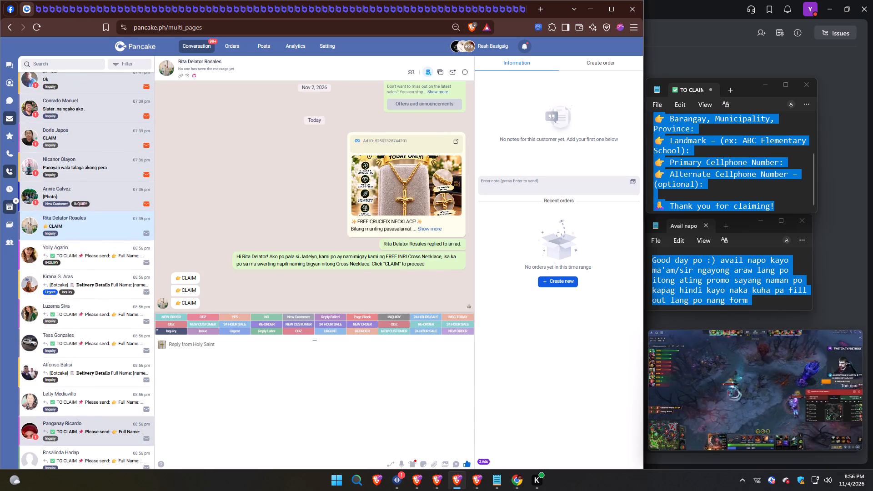
key("ctrl+v")
key("Return")
Open the photo and no-money conversations without replying, and send the TO CLAIM form to the 07:39 pm "CLAIM" customer of BlesseD Shop PH.
left_click(81, 187)
left_click(84, 164)
left_click(95, 145)
left_click(227, 392)
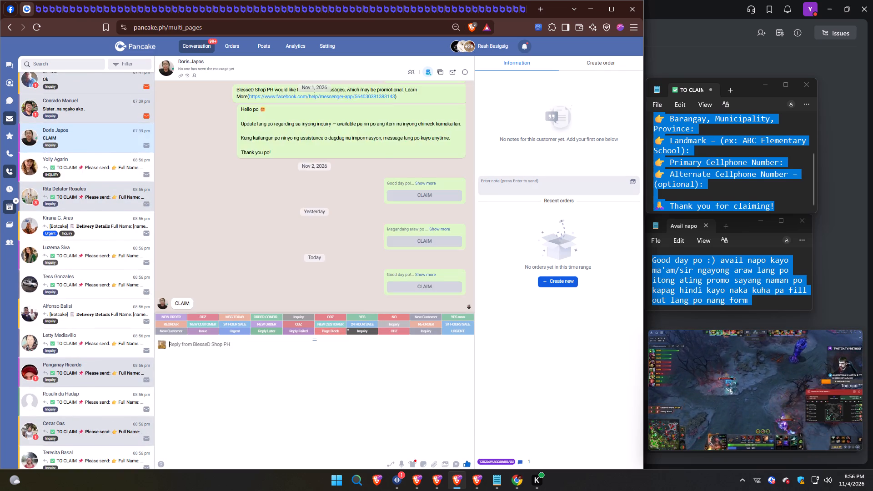
key("ctrl+v")
key("Return")
Open the conversations from 07:39 to 07:41 pm without replying, and send the TO CLAIM form to the 07:42 pm "CLAIM" customer of BlesseD Shop PH.
scroll(0, 311, "up", 1)
scroll(130, 374, "up", 1)
left_click(84, 230)
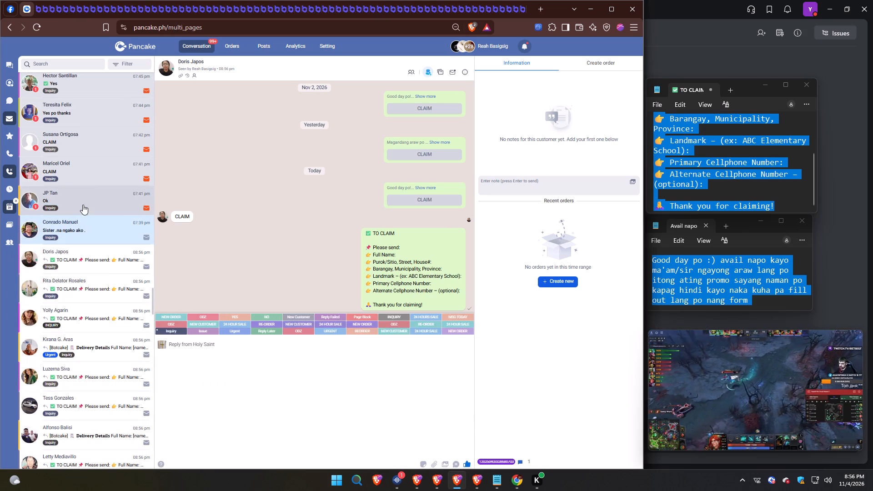
left_click(83, 205)
left_click(87, 166)
left_click(94, 134)
left_click(237, 369)
key("ctrl+v")
key("Return")
Open the conversations from 07:44 pm onward without replying, and send the TO CLAIM form to the 07:46 pm "CLAIM" customer of Holy Saint.
scroll(132, 291, "up", 1)
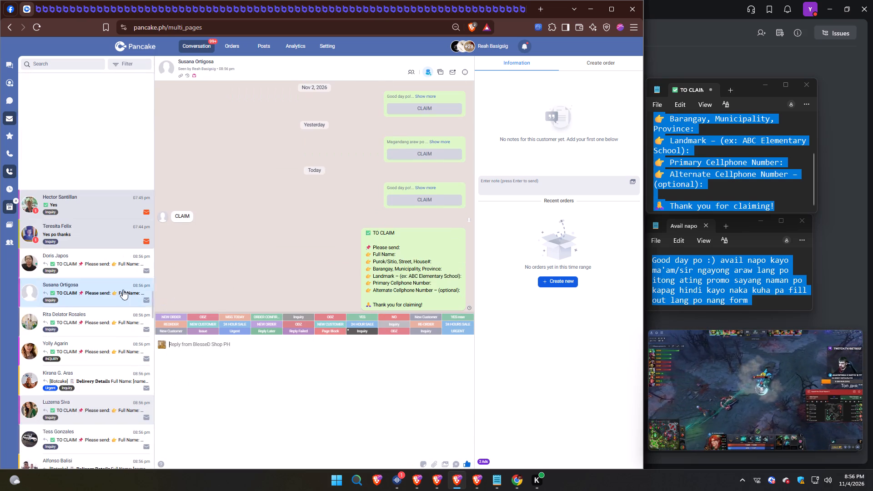
left_click(74, 229)
left_click(78, 210)
left_click(80, 189)
left_click(82, 168)
left_click(89, 148)
left_click(92, 122)
left_click(96, 92)
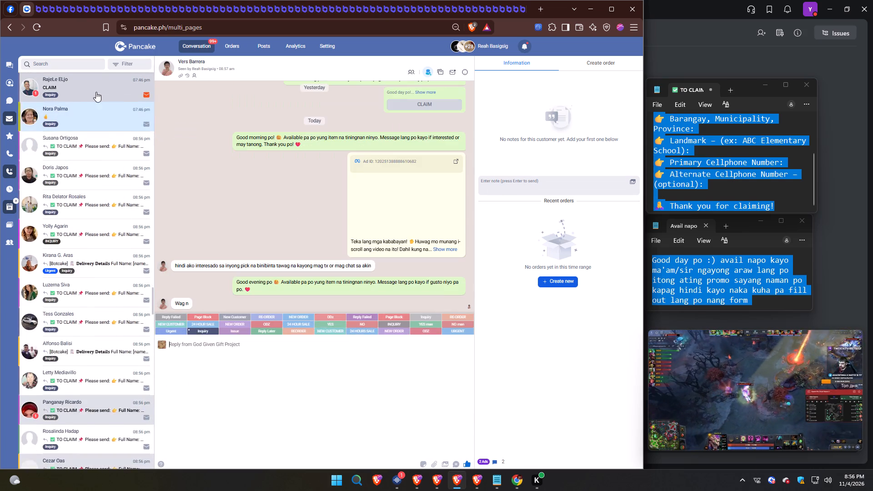
left_click(271, 413)
key("ctrl+v")
key("Return")
Open the 07:46 pm sticker conversation without replying, and send the TO CLAIM form to the 07:53 pm "CLAIM" customer of BlesseD Shop PH.
scroll(37, 306, "up", 1)
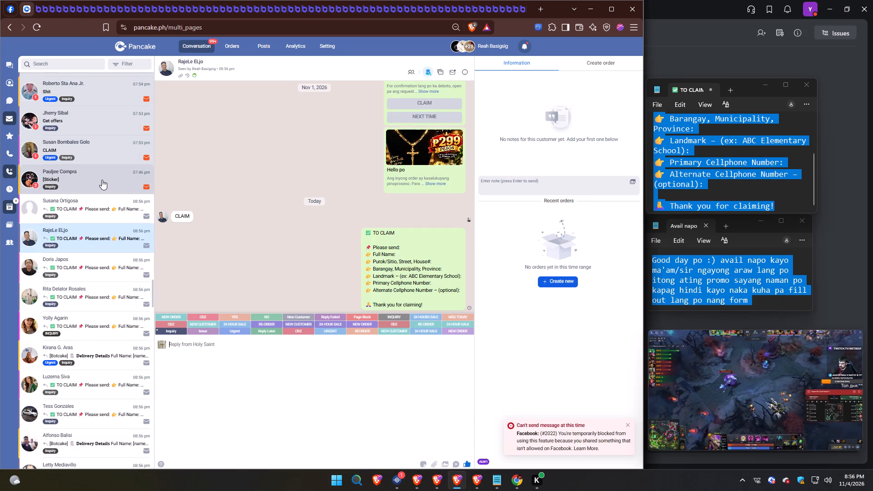
left_click(100, 178)
left_click(98, 150)
left_click(256, 378)
key("ctrl+v")
key("Return")
Send the TO CLAIM form to the Holy Saint customer with the 07:53 pm "Get offers" message.
scroll(71, 278, "up", 1)
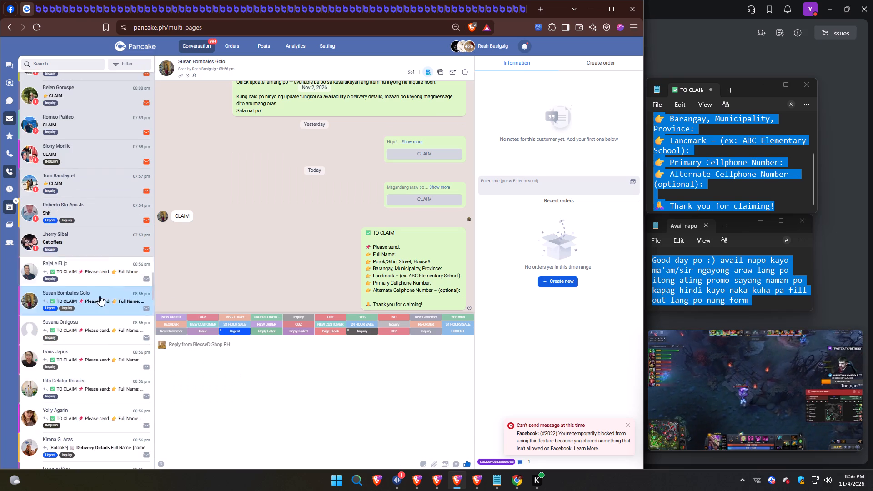
left_click(112, 249)
left_click(254, 406)
key("ctrl+v")
key("Return")
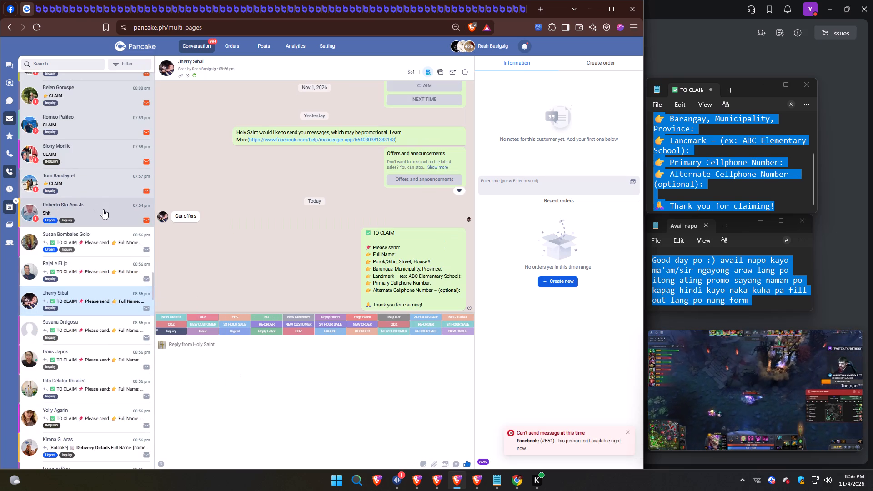
Open the 07:54 pm Urgent-tagged conversation without replying, and send the TO CLAIM form to the 07:57 pm "CLAIM" customer of Holy Saint.
left_click(105, 201)
left_click(100, 181)
left_click(232, 381)
key("ctrl+v")
key("Return")
Send the TO CLAIM form to the customers whose "CLAIM" messages arrived at 07:58 pm and 07:59 pm.
left_click(70, 160)
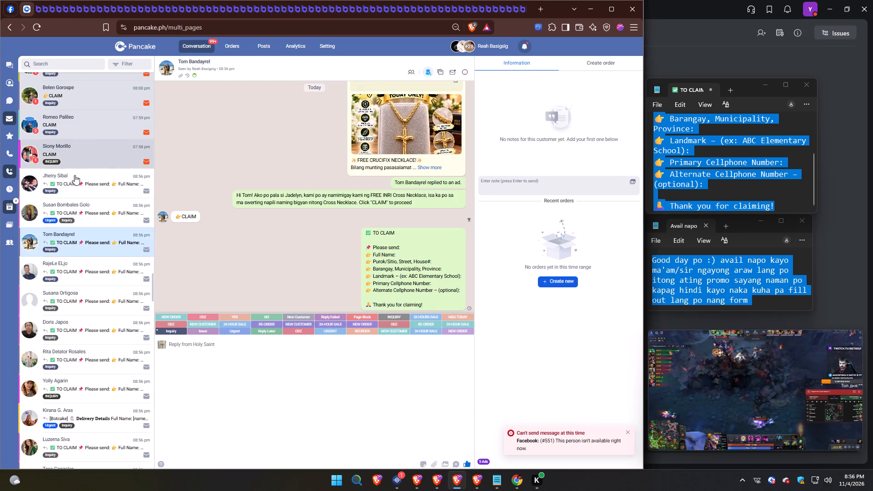
left_click(244, 389)
key("ctrl+v")
key("Return")
left_click(83, 119)
left_click(234, 367)
key("ctrl+v")
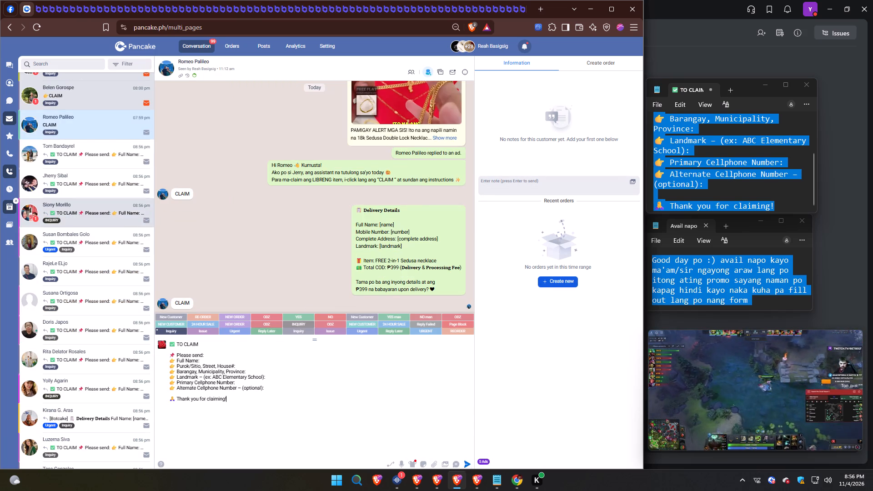
key("Return")
Send the TO CLAIM form to the Holy Saint customer whose "CLAIM" message arrived at 08:00 pm.
left_click(114, 100)
left_click(252, 395)
key("ctrl+v")
key("Return")
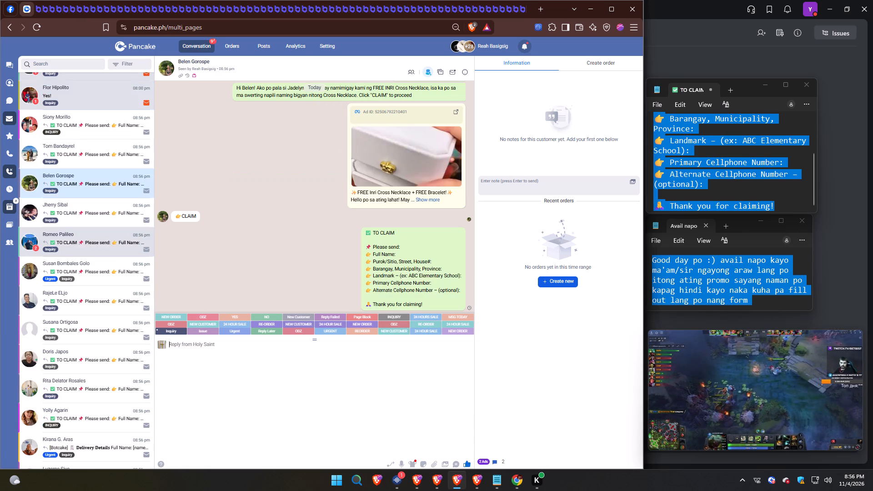
Open the conversations from 08:00 pm "Yes!" through the 08:13 pm video without replying, and send the TO CLAIM form to The Jewel Box's "CLAIM" customer.
scroll(81, 291, "up", 1)
left_click(76, 208)
left_click(81, 195)
left_click(89, 150)
left_click(95, 121)
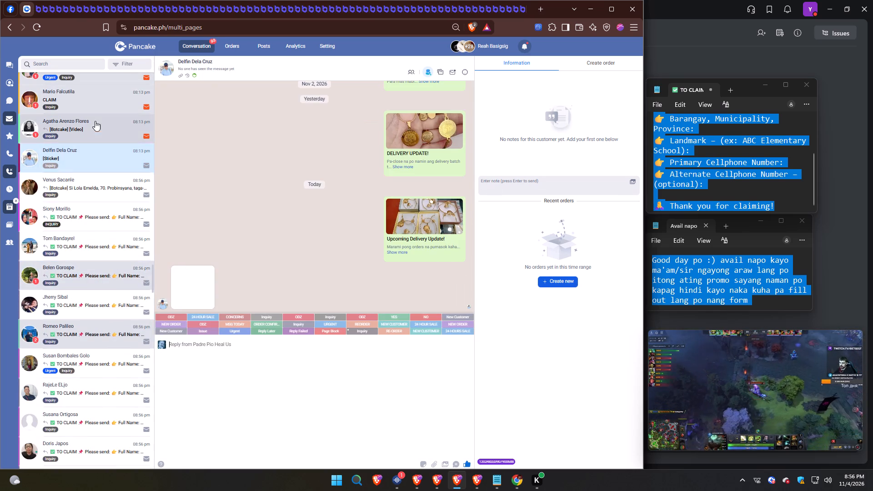
left_click(99, 102)
left_click(243, 387)
key("ctrl+v")
key("Return")
Send the TO CLAIM form to the Urgent-tagged customer whose "CLAIM" message arrived at 08:14 pm.
scroll(63, 268, "up", 1)
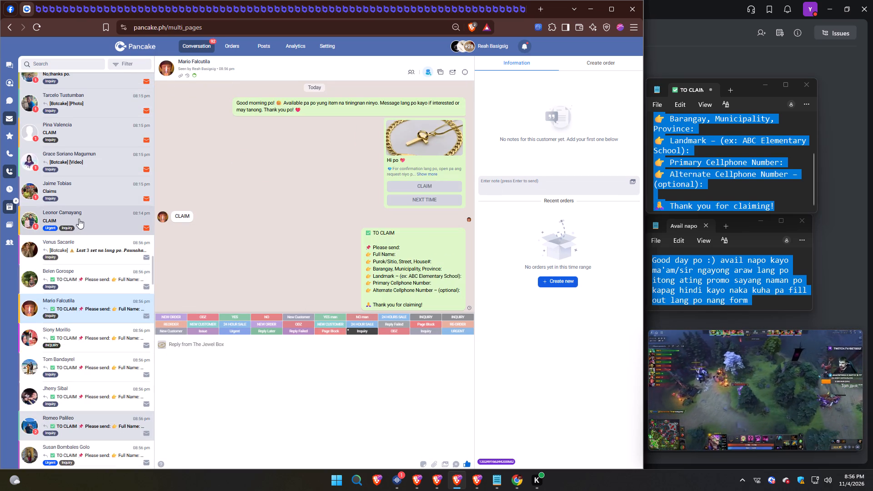
left_click(79, 219)
left_click(229, 402)
key("ctrl+v")
key("Return")
Send the TO CLAIM form to the 08:15 pm "Claims" customer of Holy Saint and the 08:15 pm "CLAIM" customer.
left_click(113, 200)
left_click(205, 364)
key("ctrl+v")
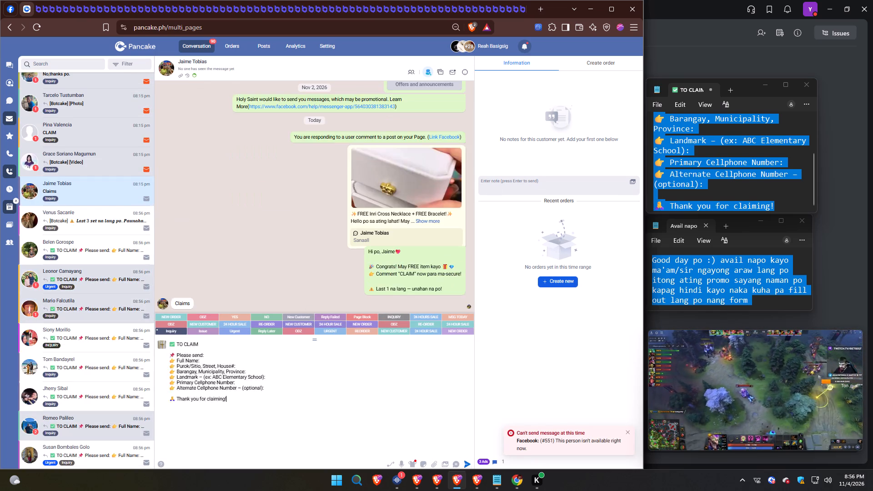
key("Return")
left_click(80, 136)
left_click(234, 351)
key("ctrl+v")
key("Return")
Open the declining and Botcake conversations above 08:15 pm without replying, and send the TO CLAIM form to the first 08:17 pm "CLAIM" customer.
scroll(131, 278, "up", 1)
left_click(100, 271)
left_click(97, 236)
left_click(99, 209)
left_click_drag(99, 202, 99, 187)
left_click(99, 179)
left_click(101, 165)
left_click(103, 148)
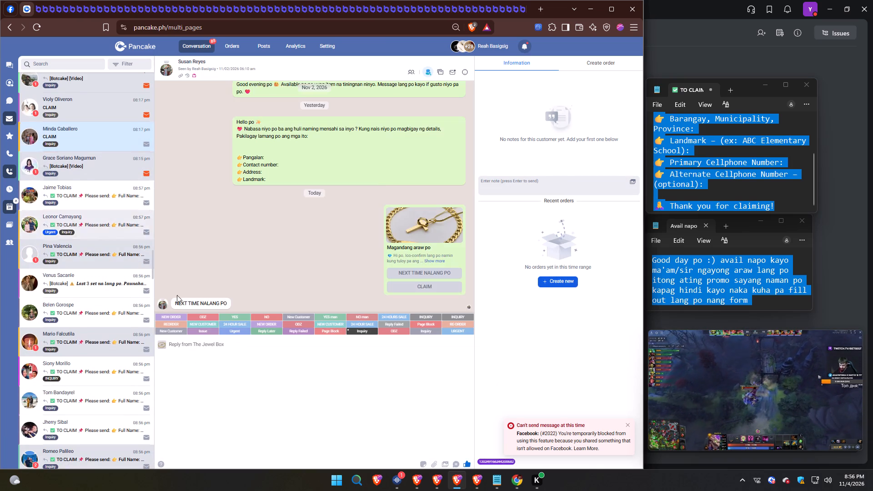
left_click(253, 384)
key("ctrl+v")
key("Return")
Open the 08:15 pm Botcake video conversation without replying, and send the TO CLAIM form to the 08:17 pm "CLAIM" customer of BlesseD Shop PH.
left_click(68, 138)
left_click(98, 101)
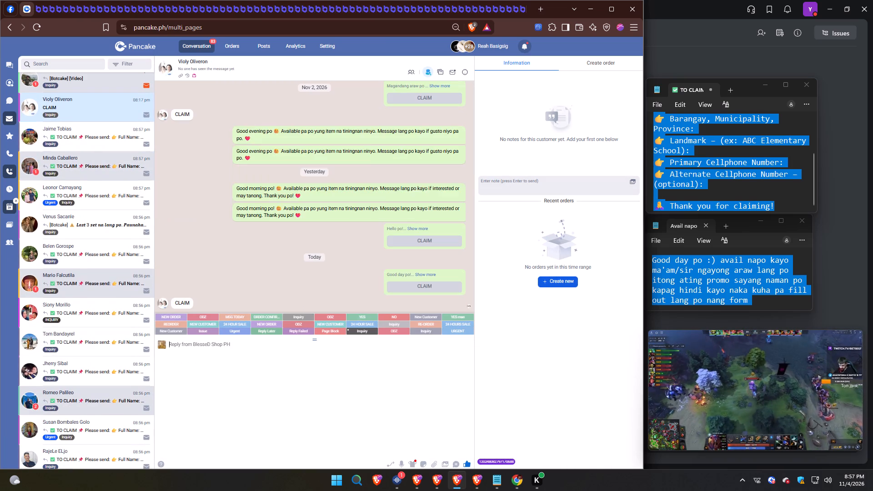
left_click(221, 409)
key("ctrl+v")
key("Return")
Open the link-message conversation of ShopZada without replying, and send the TO CLAIM form to the 08:28 pm "CLAIM" customer of BlesseD Shop PH.
scroll(38, 316, "up", 1)
left_click(86, 176)
left_click(87, 167)
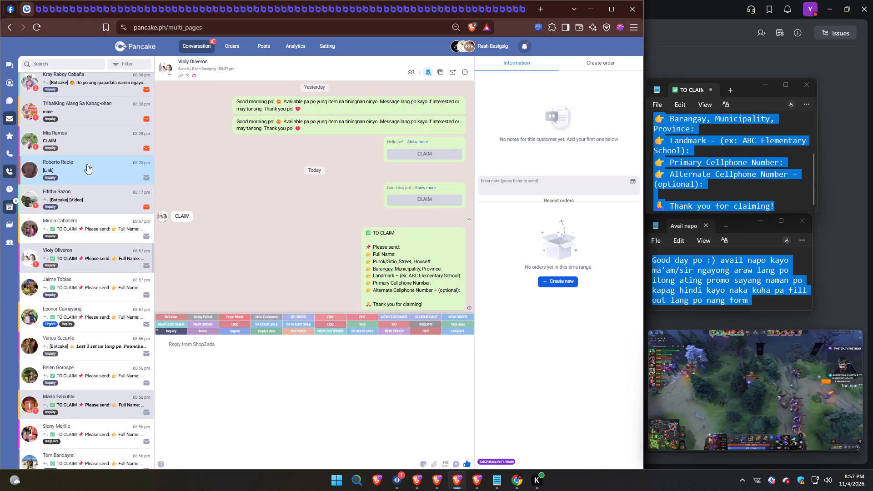
left_click(86, 150)
left_click_drag(229, 378, 234, 382)
key("ctrl+v")
key("Return")
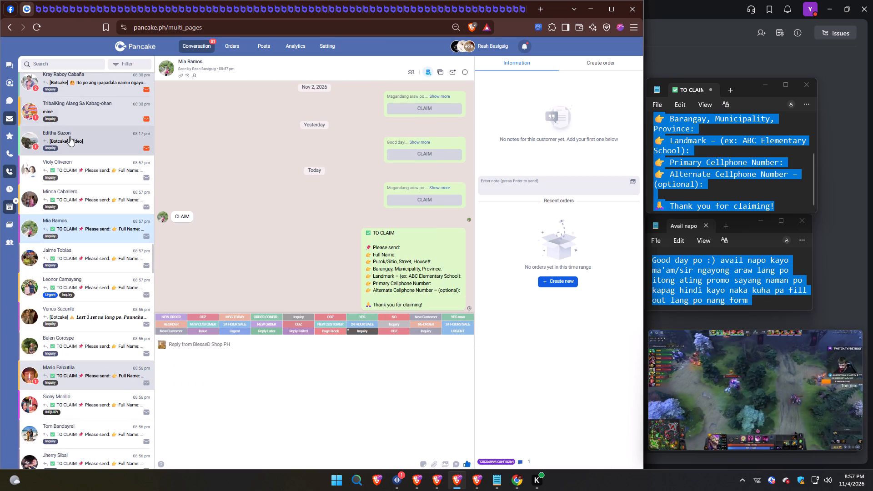
Open the unread conversations from 08:17 pm up to 08:31 pm without replying, and send the TO CLAIM form to the 08:31 pm "Get offers" customer.
left_click(70, 136)
left_click(92, 113)
left_click(106, 85)
scroll(111, 263, "up", 2)
left_click(101, 320)
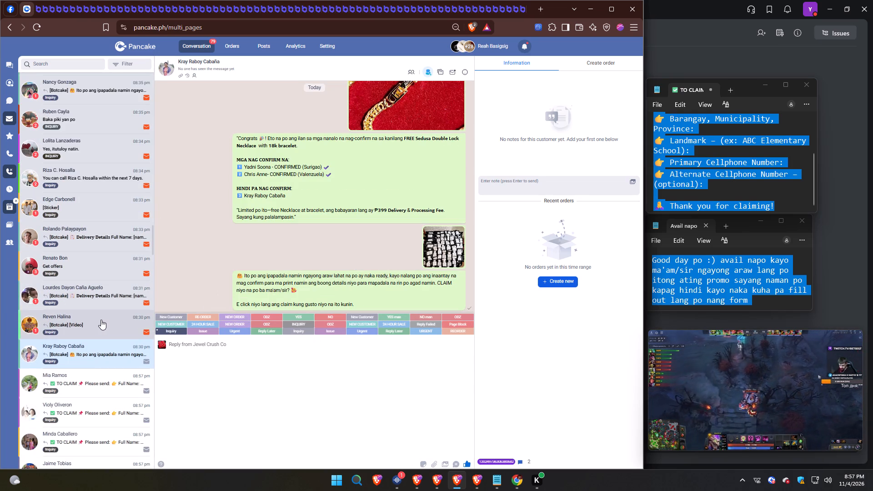
left_click(98, 296)
left_click(94, 271)
left_click(272, 405)
key("ctrl+v")
key("Return")
Open the unread conversations from the 08:33 pm sticker message up to the 08:36 pm "Oky ituloy" message without replying.
left_click(81, 212)
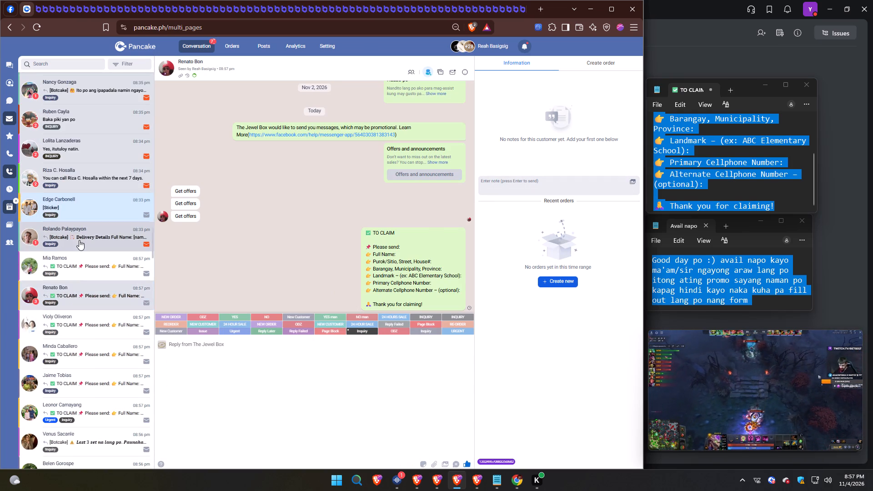
left_click(79, 240)
left_click(85, 172)
left_click(98, 141)
left_click(96, 129)
left_click(105, 96)
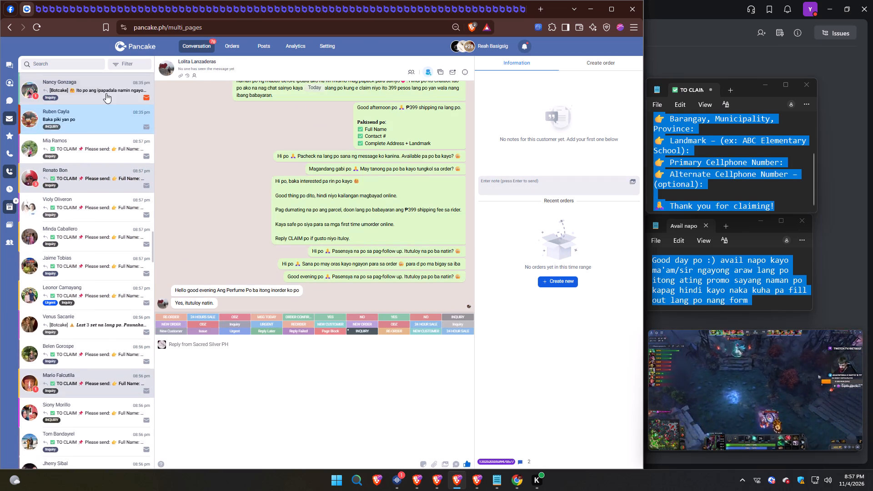
scroll(124, 245, "up", 1)
left_click(82, 186)
left_click(81, 149)
left_click(95, 119)
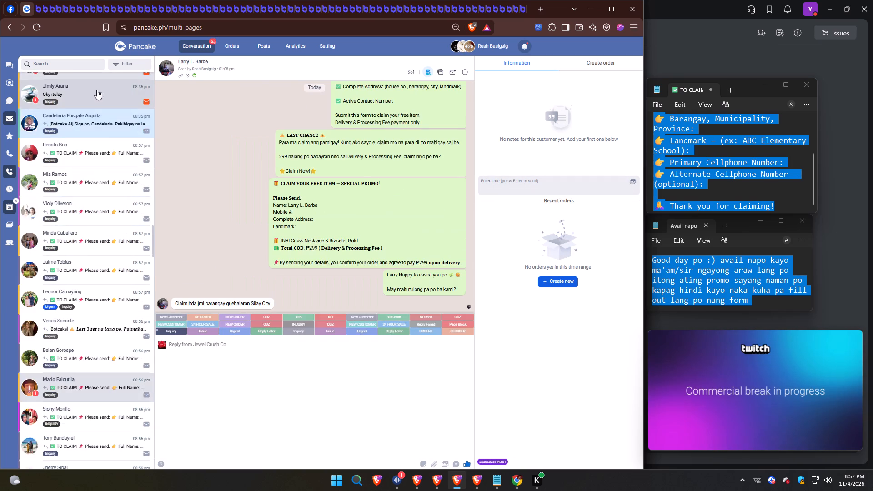
left_click(97, 90)
Open the 08:36 pm conversation of the customer without cash without replying, and send the TO CLAIM form to the 08:37 pm "Get offers" customer.
scroll(85, 254, "up", 1)
left_click(81, 192)
left_click(79, 172)
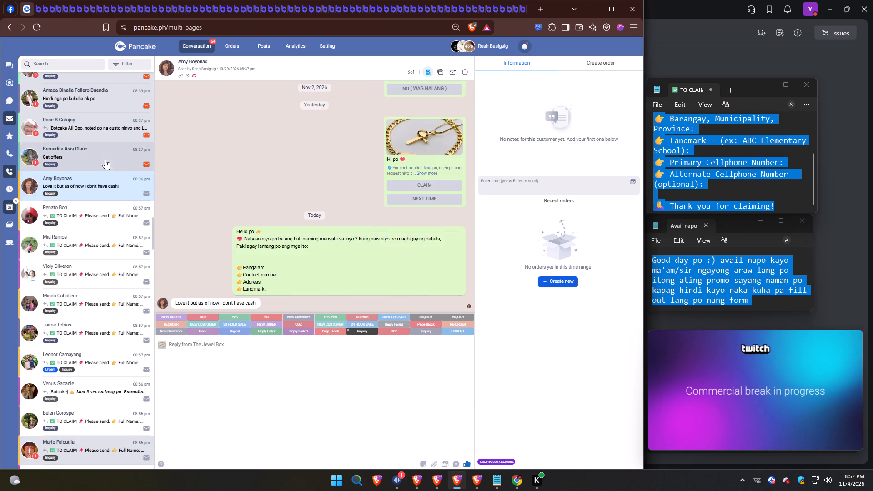
left_click(104, 149)
left_click(226, 358)
key("v")
key("Return")
key("ctrl+v")
key("Return")
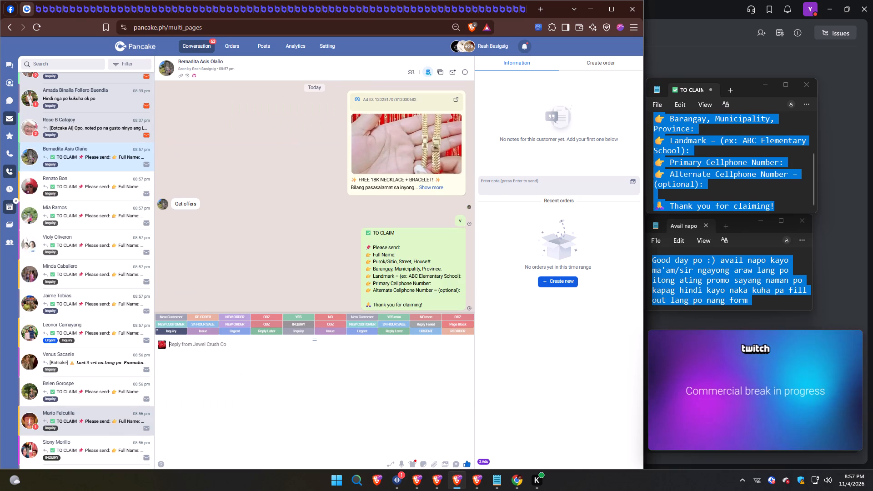
Open the declining customer's 08:39 pm "Hindi nga po kukuha ok po" conversation.
scroll(155, 297, "up", 2)
scroll(87, 335, "up", 1)
left_click(76, 347)
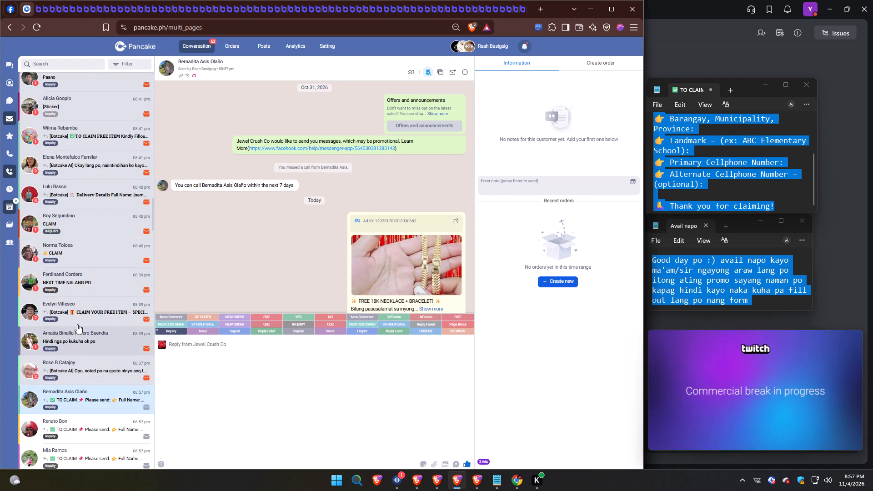
Open the unread 08:39 pm "CLAIM YOUR FREE ITEM" and "NEXT TIME NALANG PO" conversations without replying.
left_click(77, 324)
left_click_drag(80, 311, 80, 298)
left_click(79, 281)
Send the TO CLAIM form to the two customers whose unread 08:40 pm messages say "CLAIM".
left_click(80, 256)
left_click(245, 392)
key("ctrl+v")
key("Return")
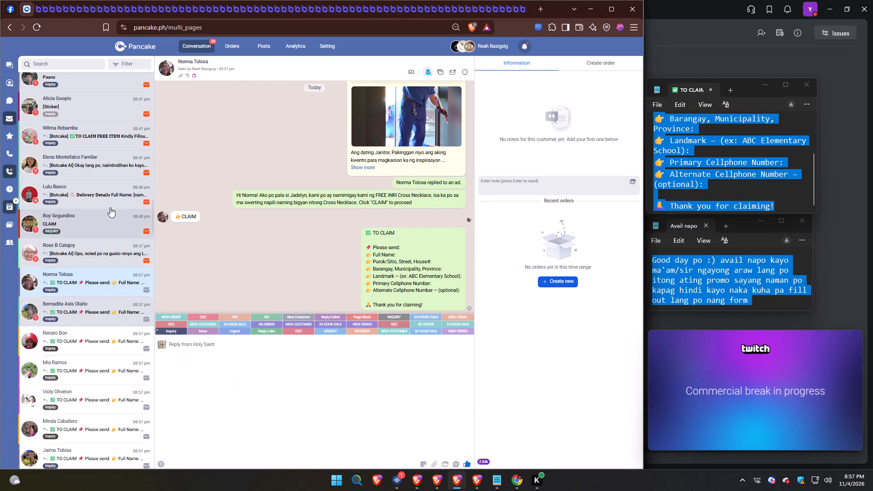
left_click(103, 223)
left_click(311, 423)
key("ctrl+v")
key("Return")
Open the unread 08:40 pm "Delivery Details" conversation and the 08:41 pm "Okay lang po" conversation.
left_click(110, 189)
left_click(101, 160)
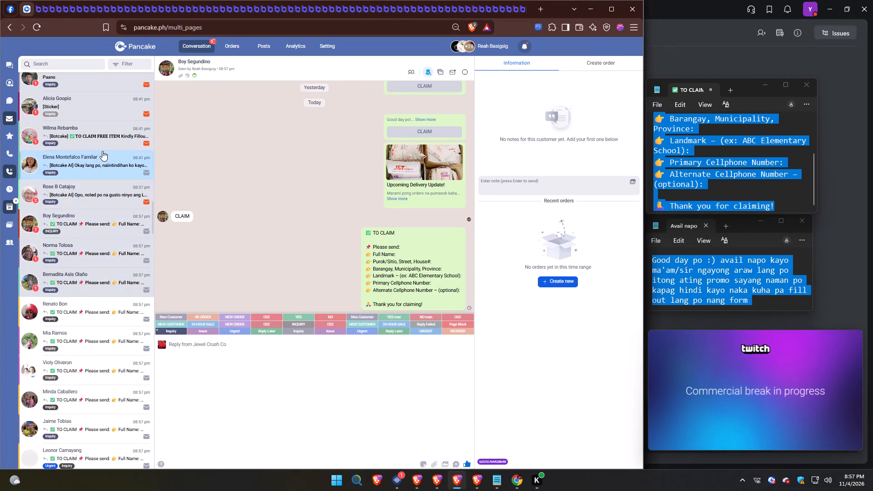
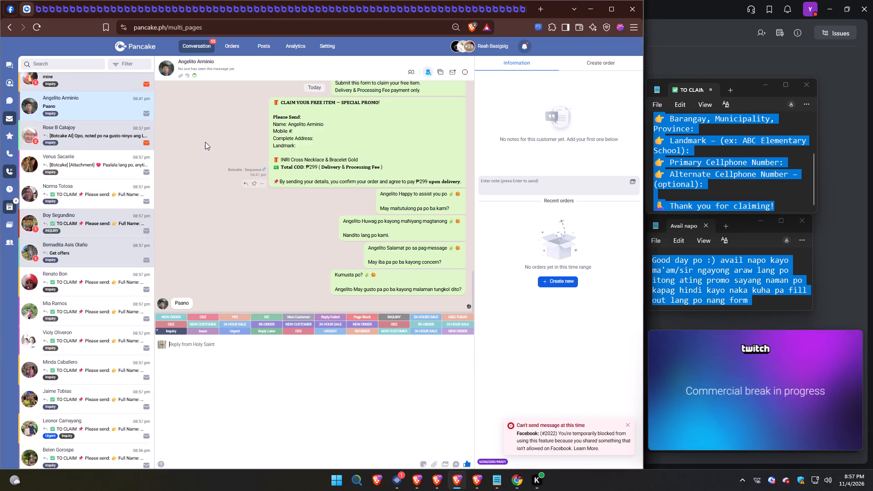
Open the 08:37 pm conversation without replying, and send the TO CLAIM form to the 08:42 pm "mine" customer.
left_click(122, 135)
left_click(87, 101)
scroll(95, 240, "up", 1)
left_click(297, 393)
key("ctrl+v")
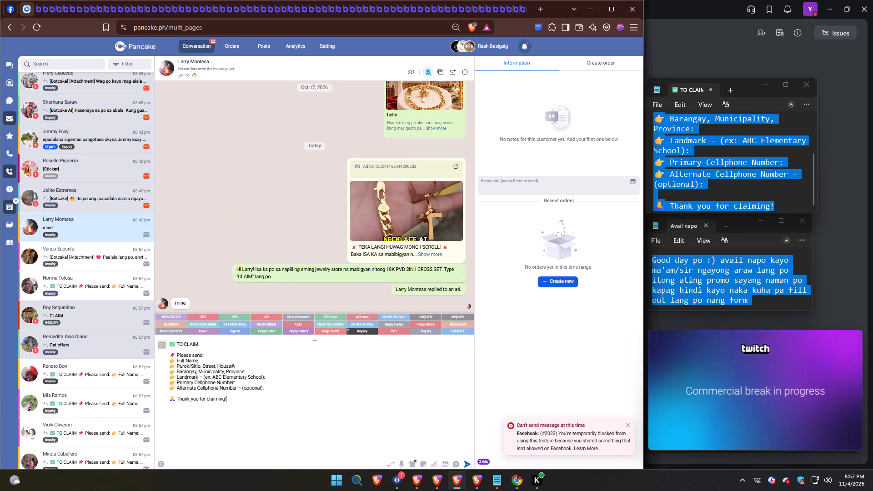
key("Return")
Open the unread conversations from the 08:42 pm automated reply and sticker message up to 08:43 pm without replying.
left_click(84, 185)
left_click_drag(83, 171, 82, 163)
left_click_drag(81, 156, 80, 147)
left_click_drag(80, 133, 80, 122)
left_click_drag(80, 110, 79, 105)
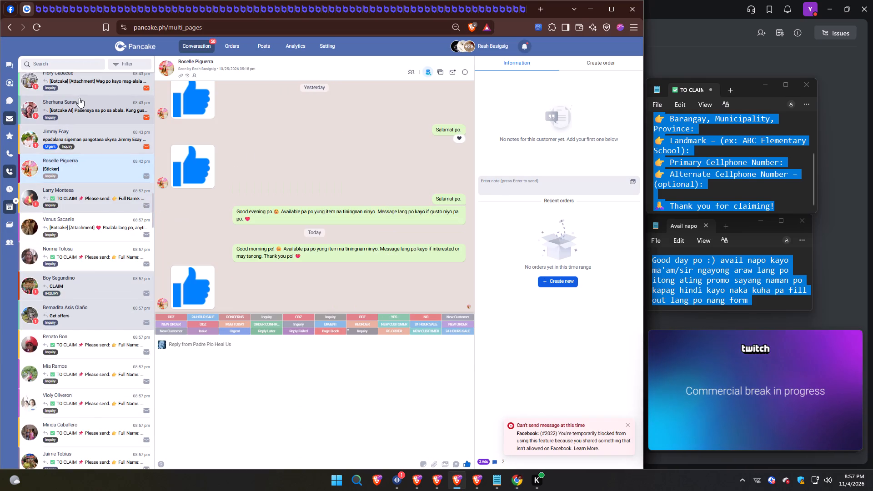
left_click_drag(79, 95, 78, 90)
scroll(82, 276, "up", 2)
left_click(81, 299)
left_click_drag(82, 275, 81, 269)
Open the 08:43 pm "CLAIM" customer's conversation and send the TO CLAIM form.
left_click_drag(76, 240, 75, 235)
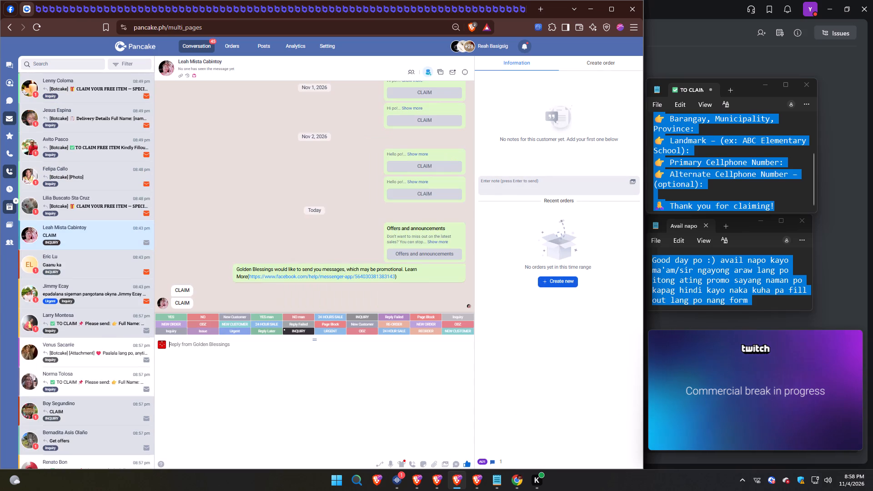
left_click(223, 373)
key("ctrl+v")
key("Return")
Open the unread conversations from the 08:43 pm "Gaanu ka" message up to 08:49 pm without replying.
left_click(58, 248)
left_click(68, 259)
left_click(72, 235)
left_click(72, 218)
left_click(78, 195)
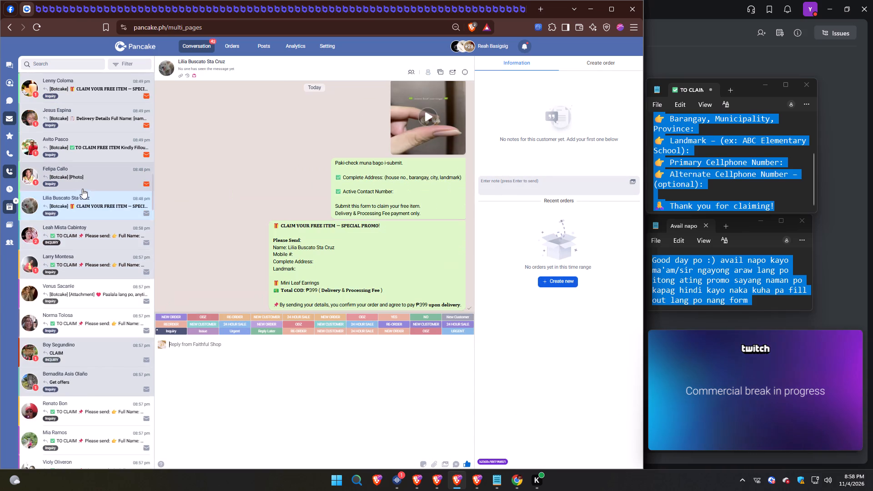
left_click(85, 178)
left_click(90, 158)
left_click_drag(95, 147, 95, 140)
left_click_drag(96, 133, 96, 129)
left_click(96, 116)
left_click(98, 99)
Open the unread 08:50 pm conversations without replying, including the "Txt na LNG po Kau KC paalis po ako" message.
scroll(97, 232, "up", 1)
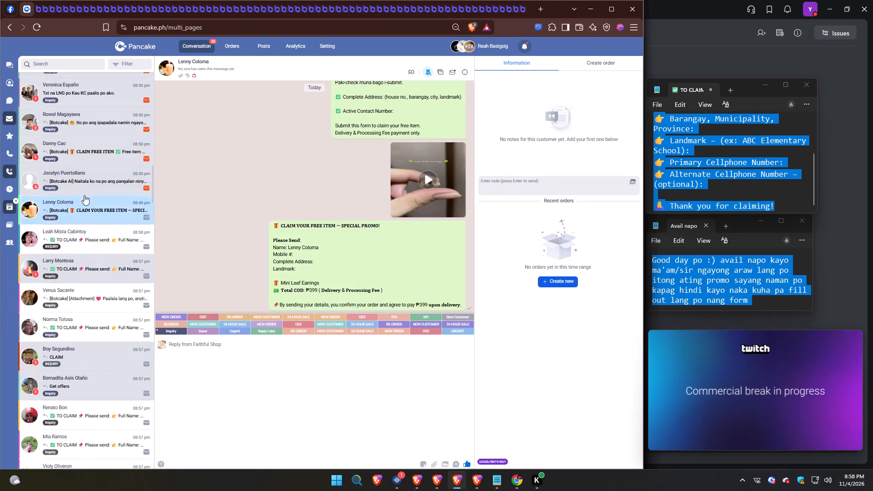
left_click_drag(82, 188, 79, 181)
left_click(76, 165)
left_click_drag(76, 136, 77, 130)
left_click_drag(77, 116, 79, 102)
left_click(80, 98)
left_click(85, 136)
double_click(86, 131)
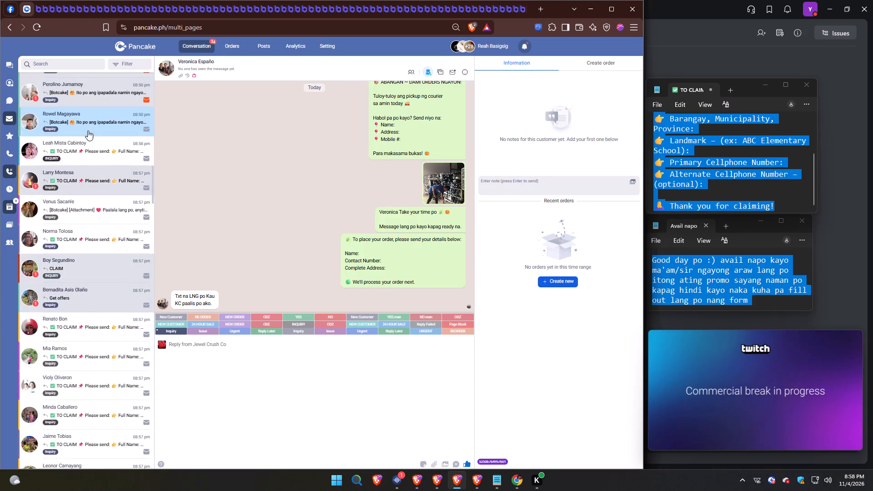
Open the next unread conversations up to 08:51 pm without replying, including the customer who sent delivery details.
scroll(108, 233, "up", 1)
left_click_drag(93, 206, 88, 198)
left_click(85, 186)
left_click(85, 162)
left_click(87, 144)
left_click(88, 130)
left_click(88, 119)
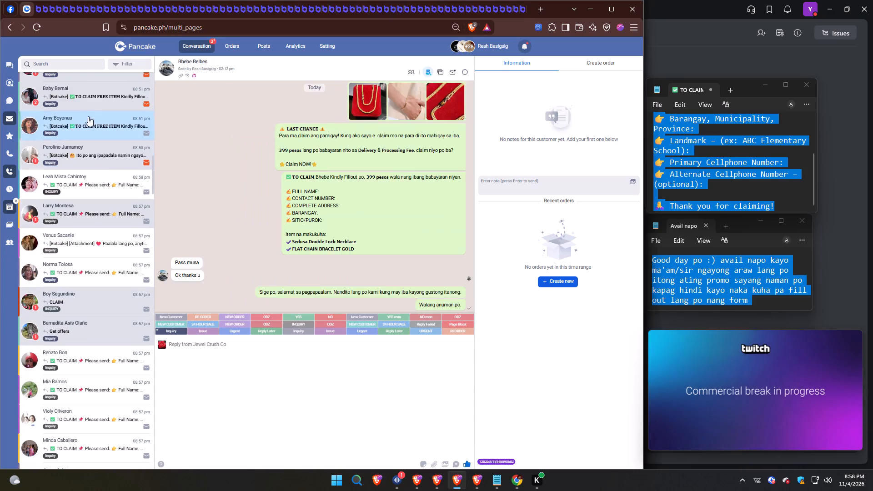
left_click(90, 95)
scroll(95, 270, "up", 2)
left_click(100, 311)
left_click(91, 337)
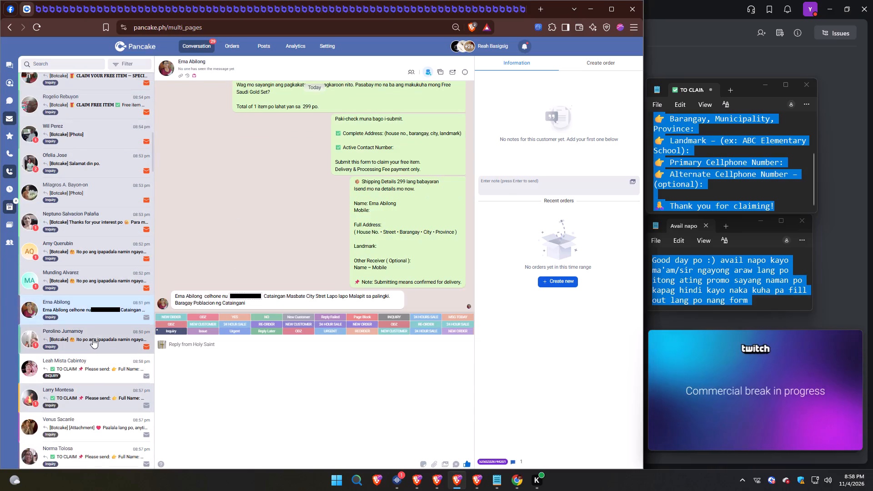
Open the unread conversations above the 08:51 pm delivery details message, up to 08:54 pm, without replying.
left_click(95, 288)
left_click(77, 253)
left_click(86, 224)
left_click(88, 189)
left_click(86, 159)
left_click(88, 131)
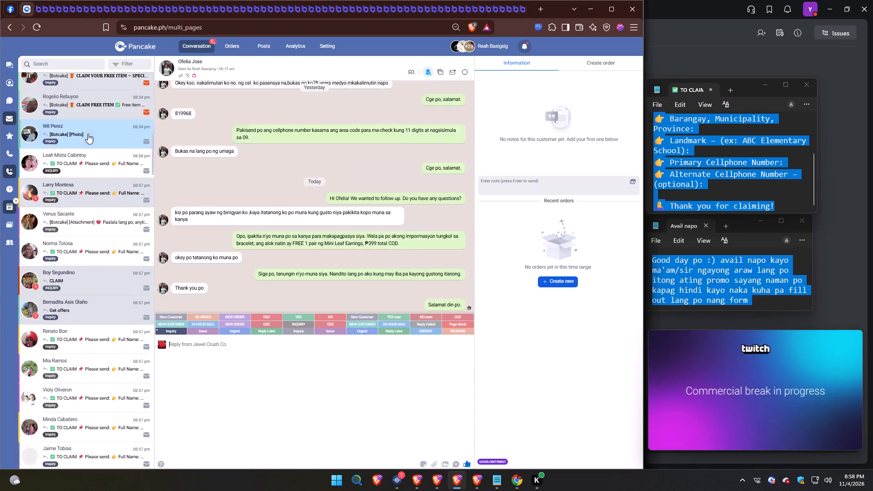
scroll(86, 262, "up", 1)
left_click(86, 221)
left_click(84, 190)
left_click(91, 169)
left_click(96, 150)
left_click(97, 111)
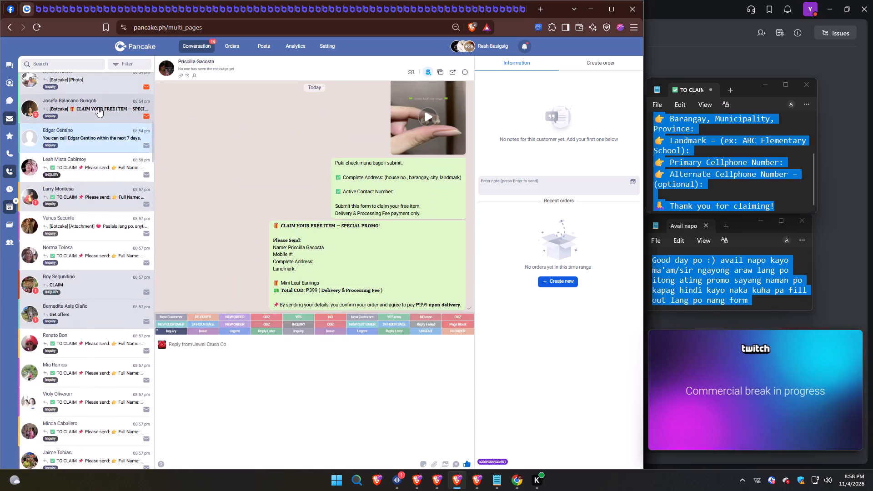
left_click(97, 91)
Open the unread conversations from 08:55 pm up to 08:56 pm without replying.
scroll(88, 240, "up", 2)
left_click(90, 259)
left_click(87, 225)
left_click_drag(86, 205, 85, 201)
left_click(84, 186)
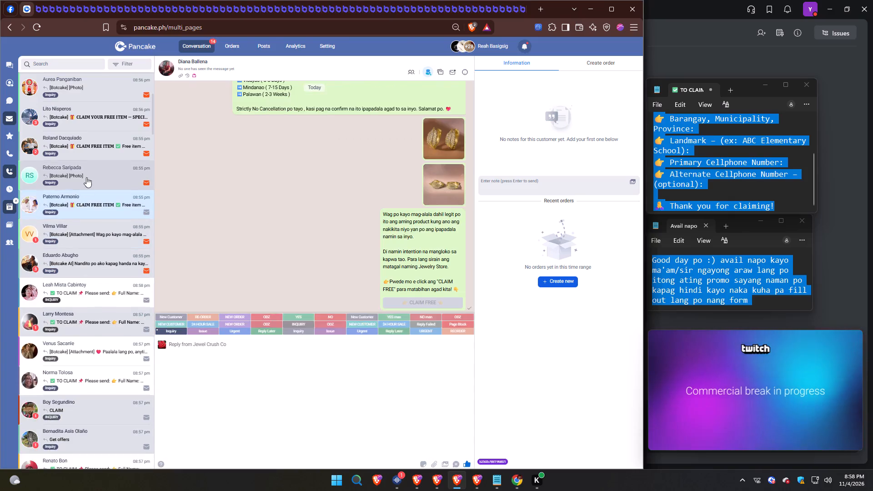
left_click(86, 178)
left_click(89, 167)
left_click(93, 145)
left_click(97, 124)
left_click(98, 98)
left_click(96, 84)
triple_click(95, 121)
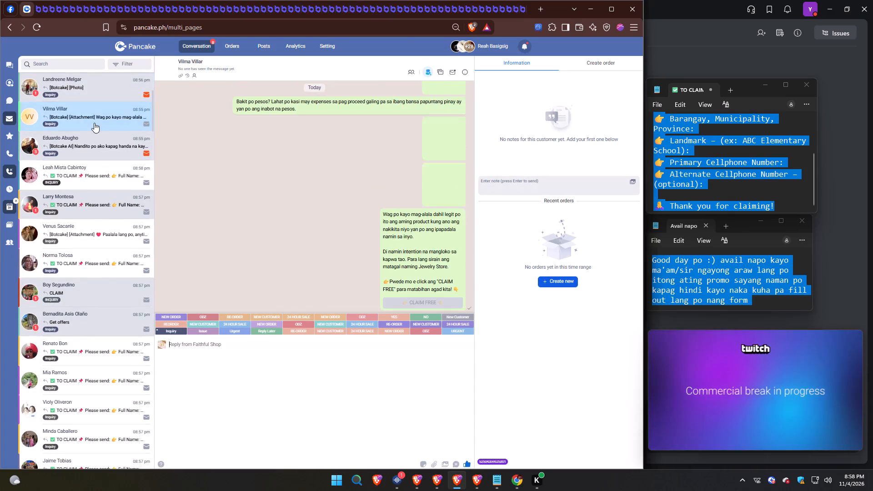
Open the remaining unread conversations from 08:56 pm up to the 08:57 pm automated reply without replying.
scroll(100, 251, "up", 2)
left_click(103, 260)
left_click_drag(93, 242, 90, 235)
left_click(86, 220)
left_click_drag(85, 203, 87, 192)
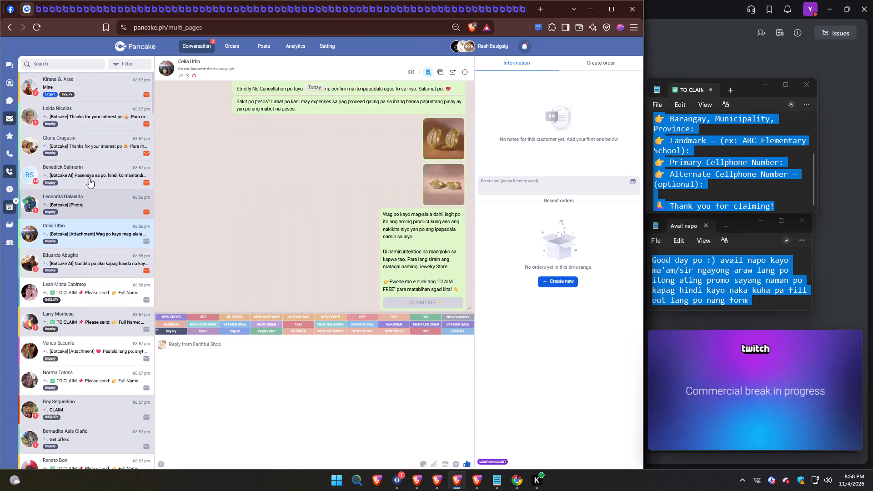
left_click(89, 178)
left_click_drag(95, 169, 97, 156)
left_click(99, 149)
left_click_drag(104, 136, 104, 128)
left_click(101, 118)
Open the 08:57 pm "Mine" customer's conversation and send the TO CLAIM form.
left_click(100, 84)
scroll(74, 288, "up", 1)
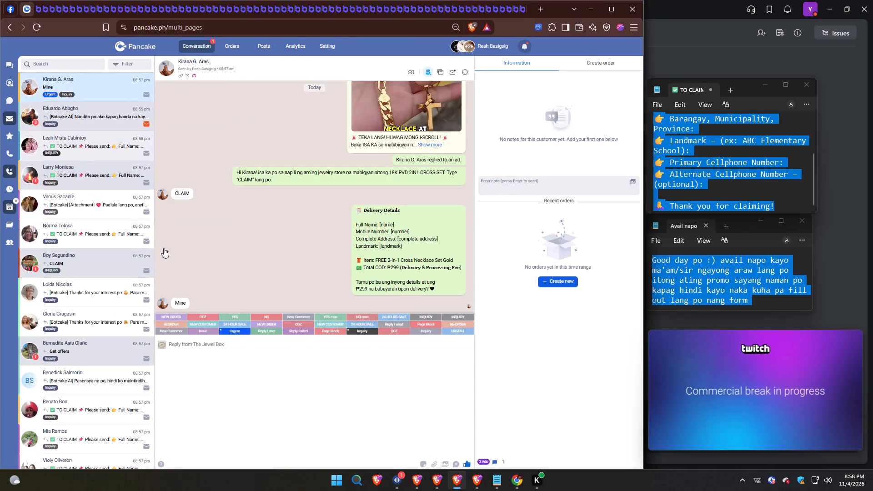
left_click(214, 346)
key("ctrl+v")
key("Return")
Open the last unread conversation, the 08:55 pm "Nandito po ako" automated reply, without replying.
scroll(101, 255, "up", 1)
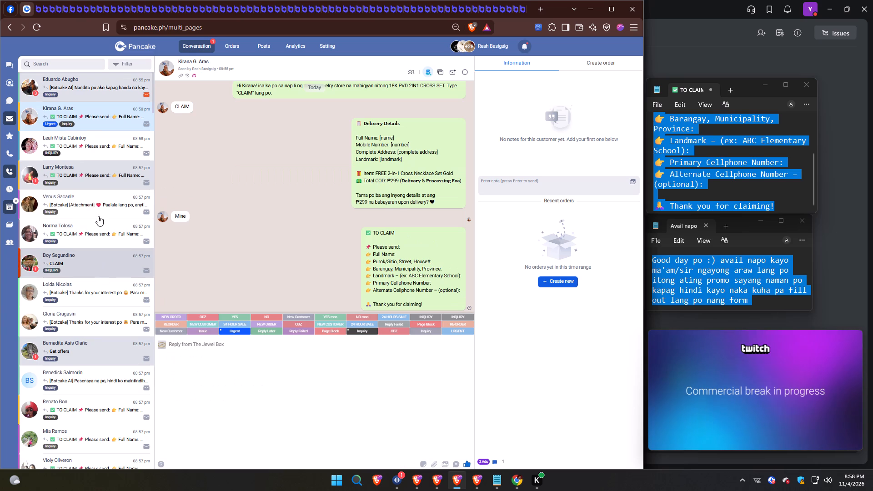
left_click(85, 93)
left_click(90, 85)
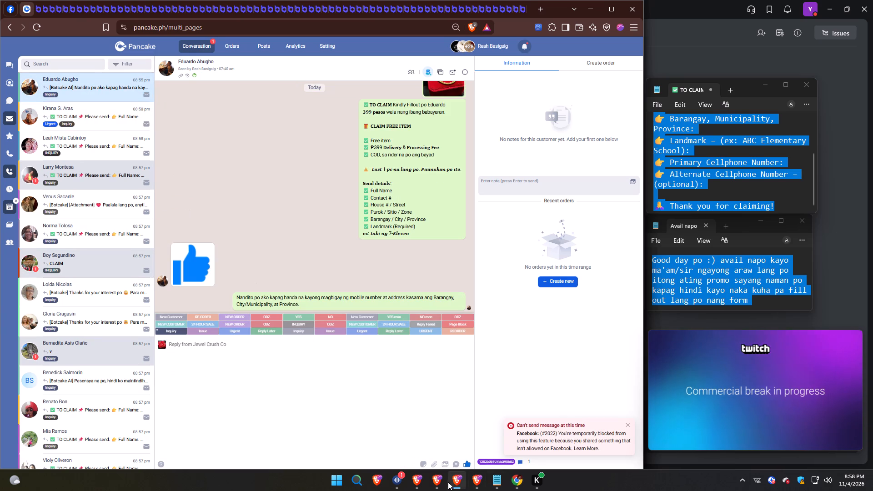
Switch to the other Pancake account's Brave window and open its unread 08:58 pm conversation without replying.
left_click(476, 482)
scroll(104, 245, "up", 2)
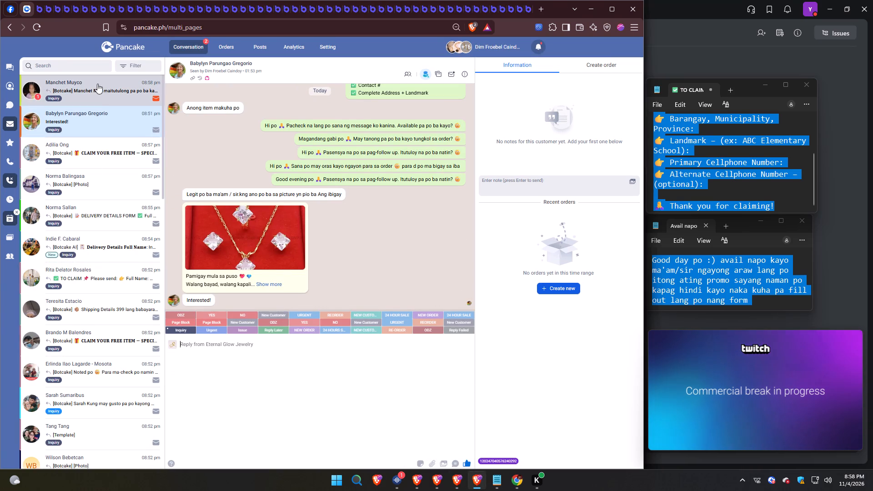
left_click(97, 84)
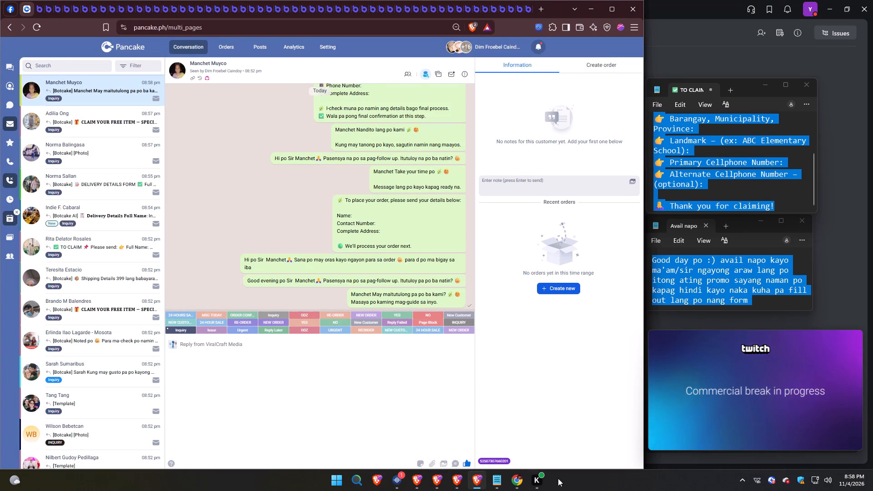
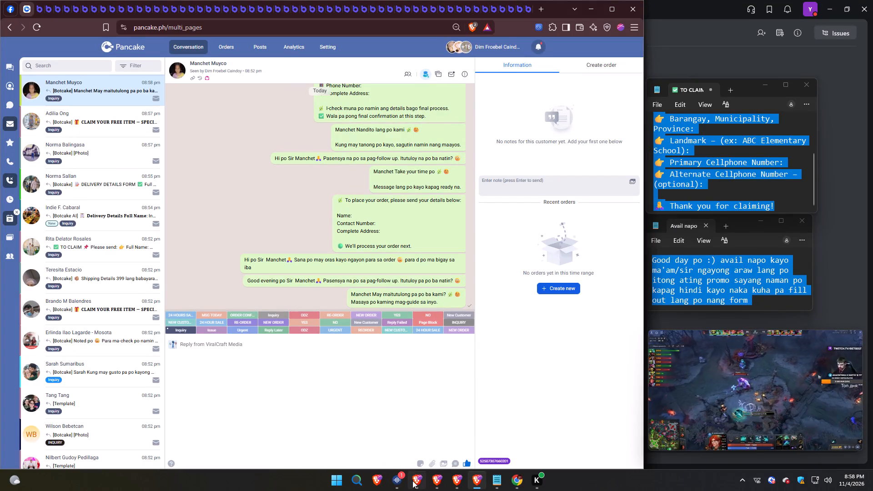
Switch to the Pancake Work chat app to check the Team Pancake channel's message updates.
left_click(396, 478)
left_click(396, 478)
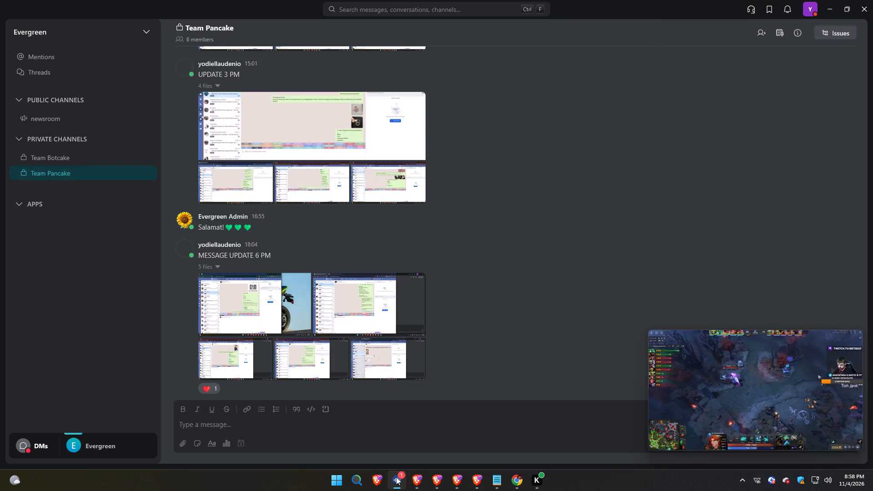
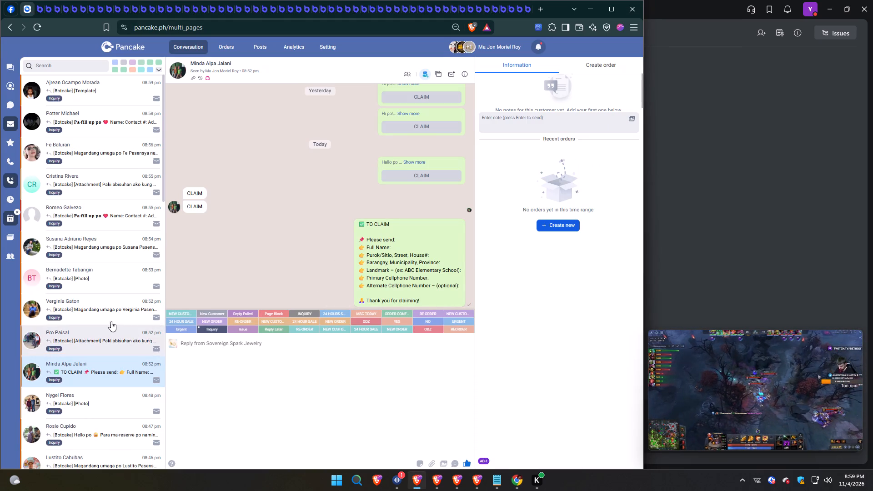
Reload the conversations and filter them to inbox messages without phone numbers, dated 1 October to 4 November 2026.
scroll(111, 321, "up", 6)
scroll(42, 185, "up", 4)
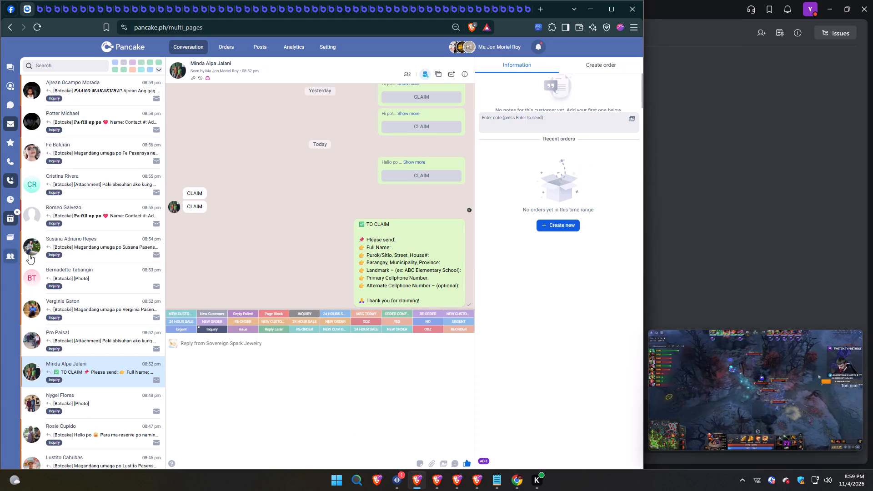
scroll(29, 254, "up", 6)
scroll(85, 234, "up", 4)
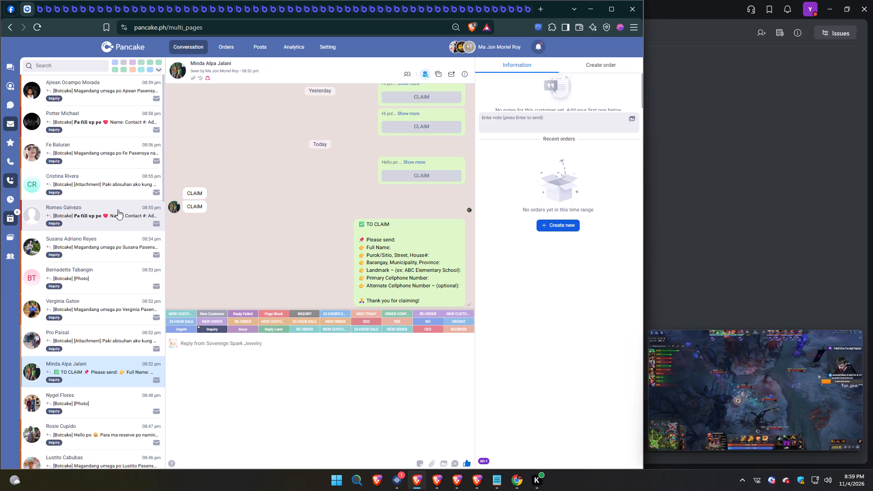
key("F5")
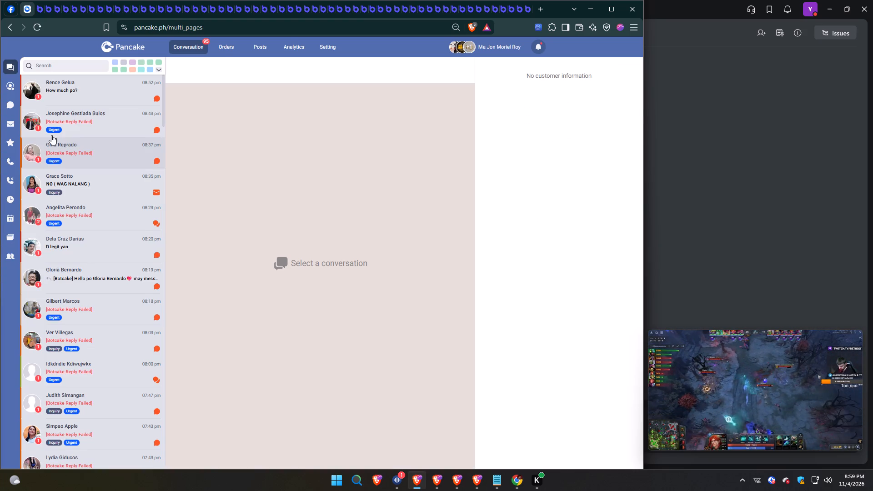
left_click(8, 121)
left_click(10, 173)
left_click(12, 214)
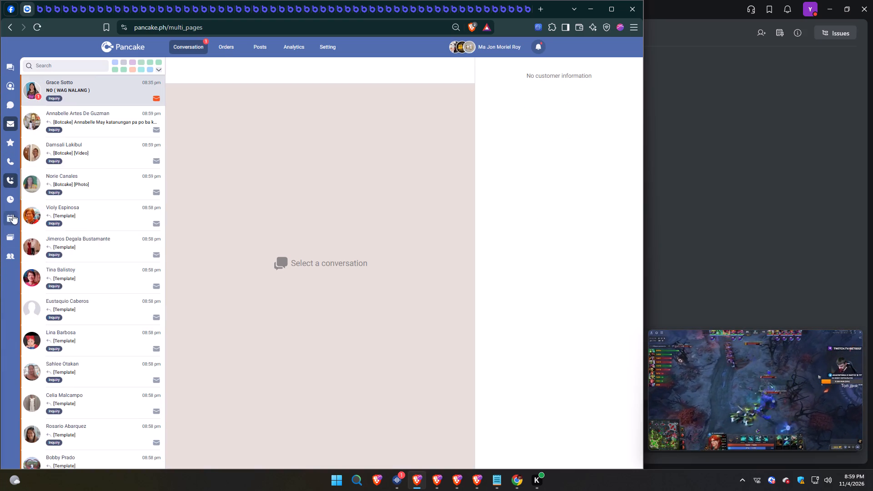
left_click(141, 190)
left_click(102, 162)
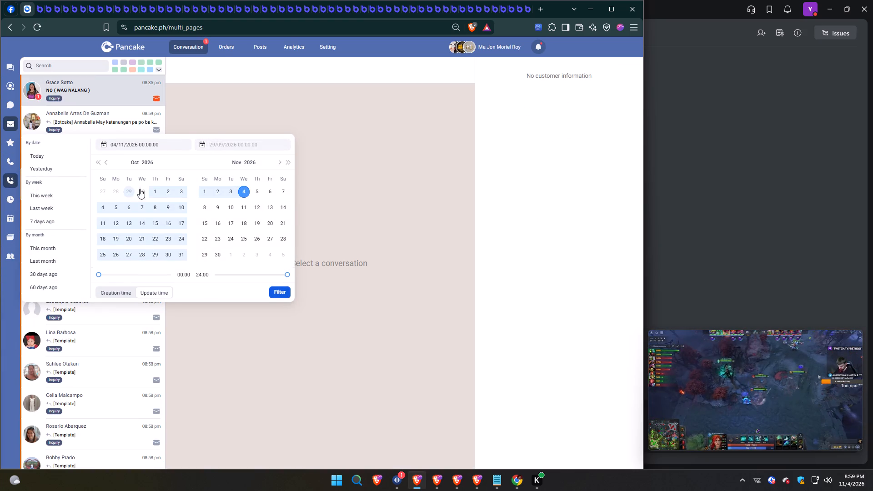
left_click(150, 190)
left_click(281, 294)
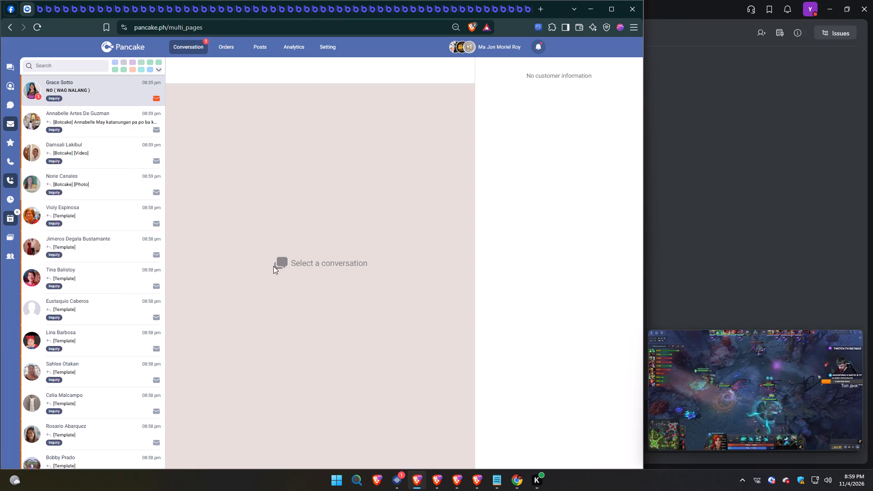
Open the unread 08:35 pm "NO ( WAG NALANG )" conversation.
scroll(191, 245, "down", 4)
scroll(88, 259, "up", 11)
left_click(90, 82)
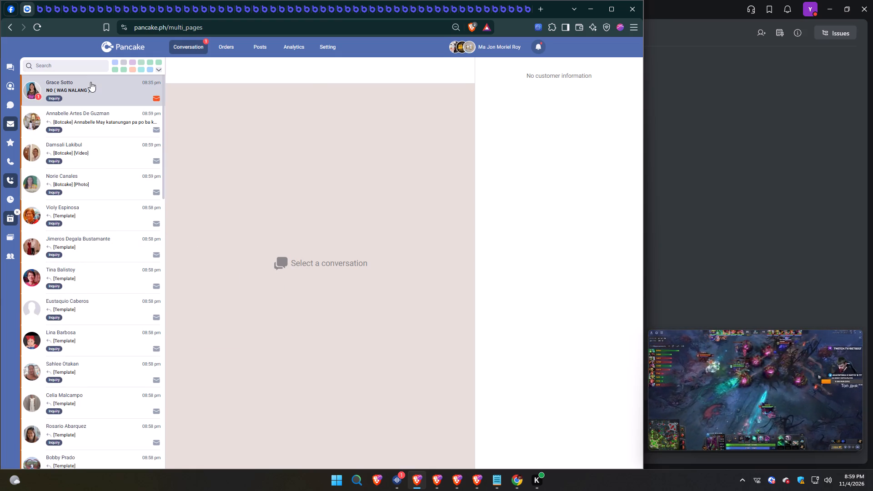
Switch to the other account's Pancake window, where the Peaceful Luck Ph conversation is open, and reload its conversations.
left_click(434, 481)
scroll(28, 268, "up", 4)
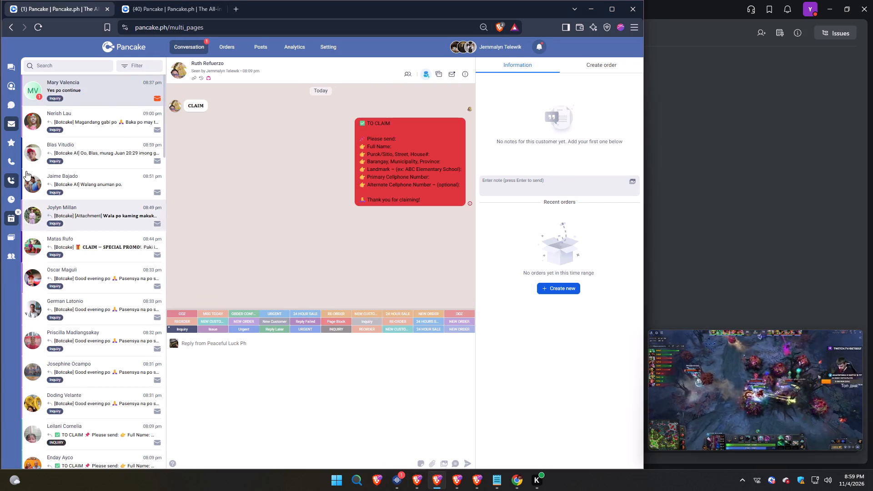
key("F5")
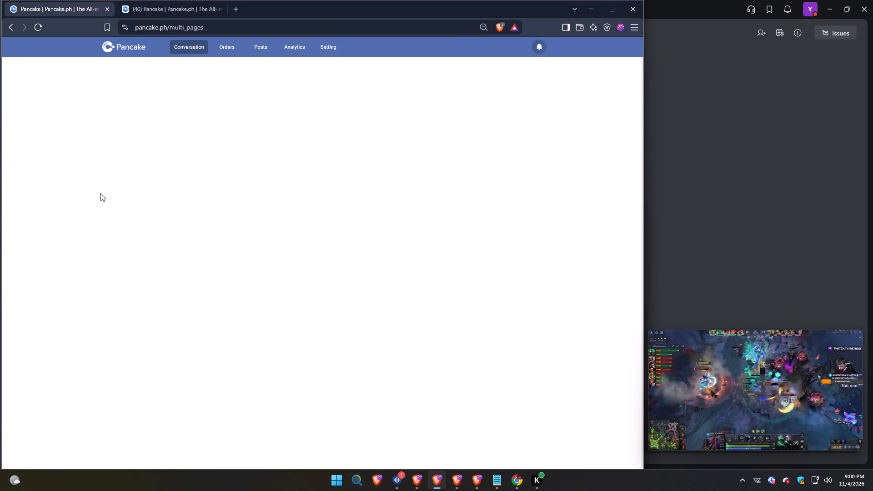
Close the floating game video.
left_click(855, 336)
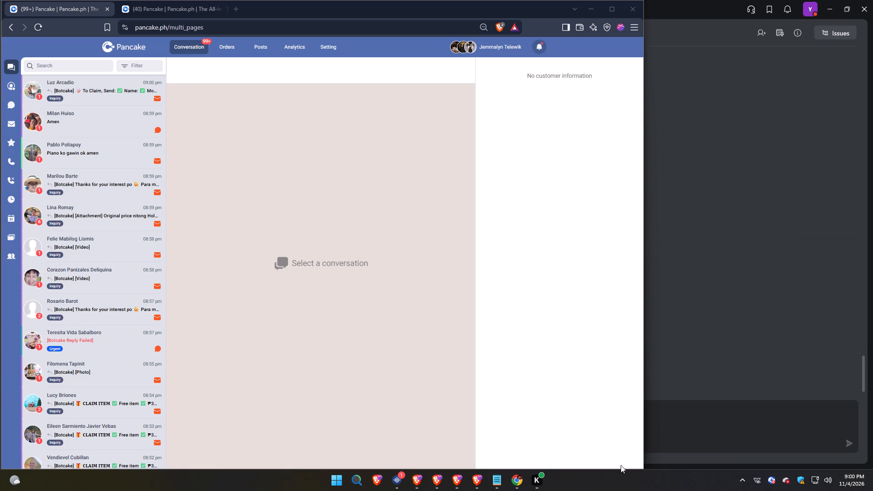
Switch to Notepad and bring up the note containing the TO CLAIM form.
left_click(497, 480)
left_click(460, 444)
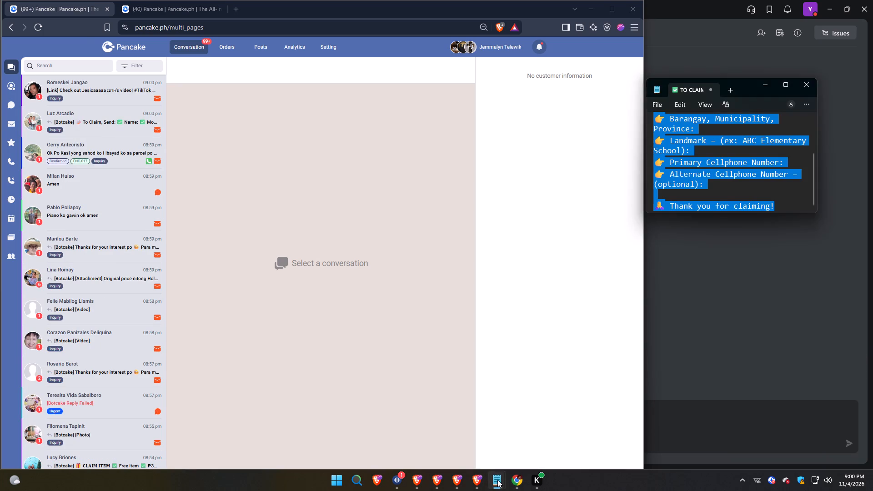
Bring the "Avail napo" reply note into view beside the conversations window.
left_click(497, 481)
left_click(512, 448)
left_click(276, 207)
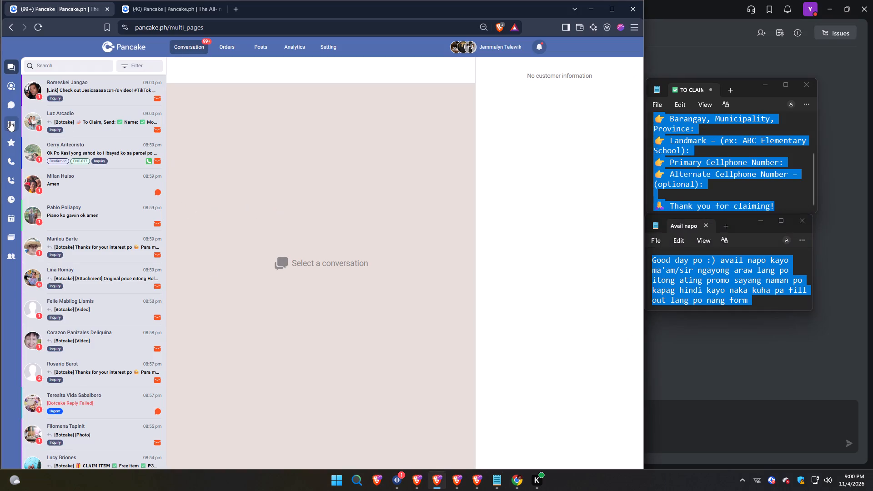
Filter the conversations to unread ones without a phone number, dated 01/10/2026 to 04/11/2026.
left_click(7, 126)
left_click(6, 180)
left_click(11, 217)
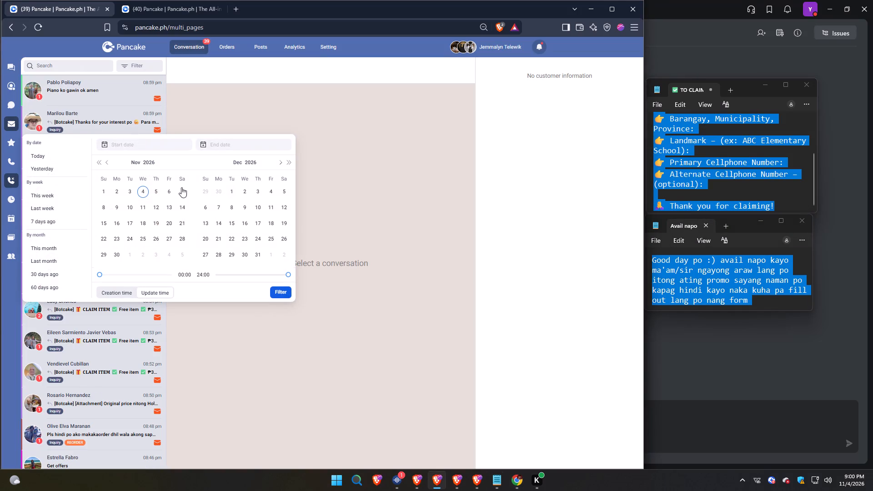
left_click(147, 190)
left_click(107, 164)
left_click(159, 193)
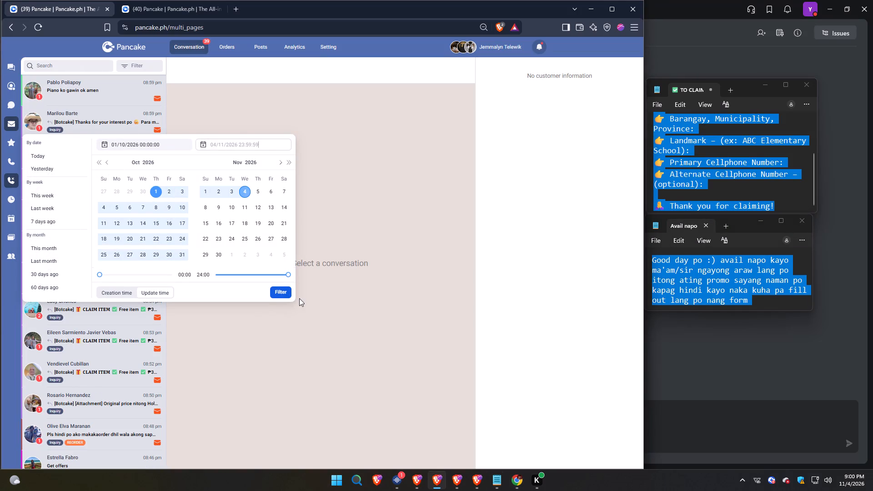
left_click(286, 293)
Open the unread conversations from the 08:12 pm "di sko nagorder" message up to the 08:30 pm "Mgkanu nga po" message without replying.
scroll(60, 314, "down", 8)
scroll(67, 302, "up", 3)
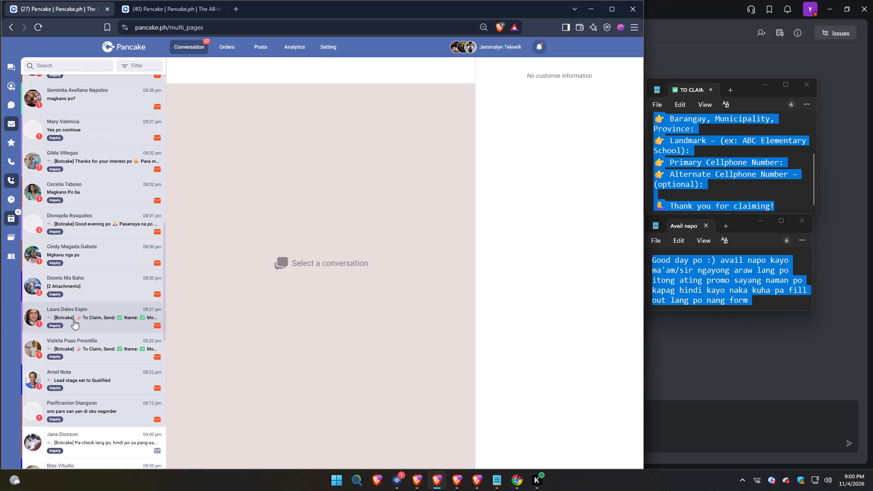
left_click(69, 418)
left_click(69, 373)
left_click(73, 340)
left_click(81, 322)
left_click(83, 309)
left_click(84, 284)
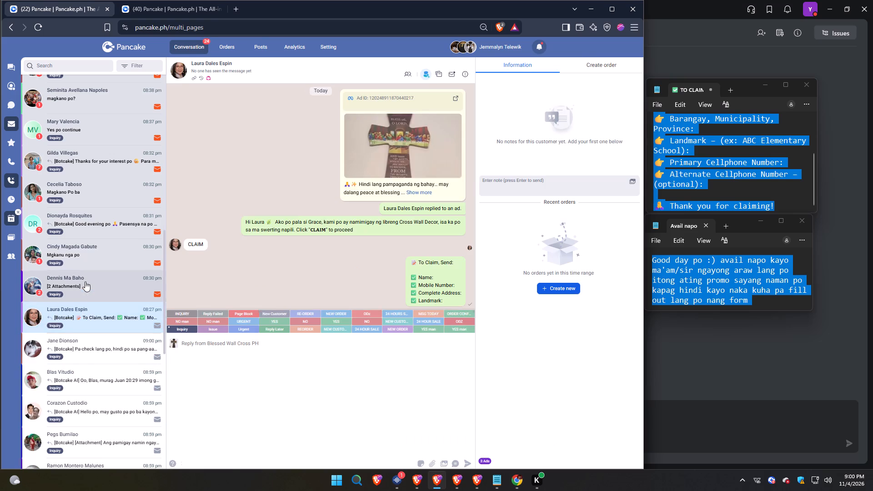
left_click(87, 255)
Review the earlier message history of the 08:30 pm "Mgkanu nga po" conversation.
scroll(351, 194, "up", 2)
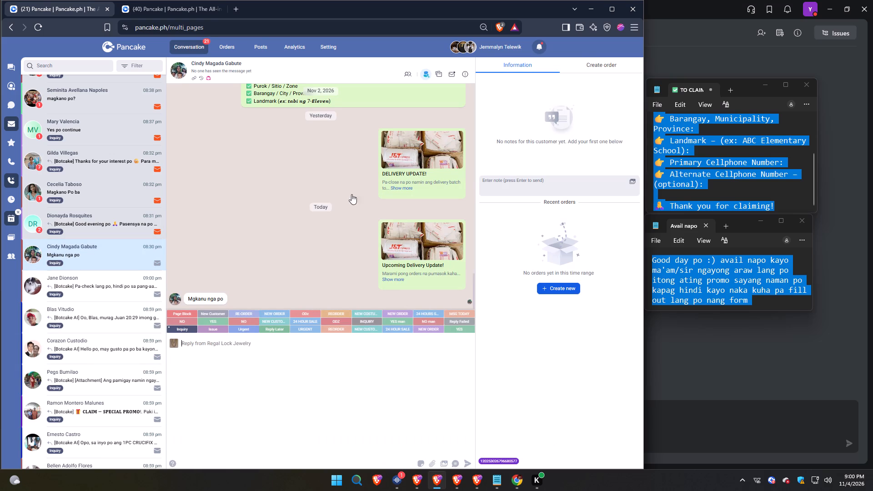
scroll(351, 194, "up", 4)
scroll(357, 216, "down", 5)
scroll(360, 224, "up", 3)
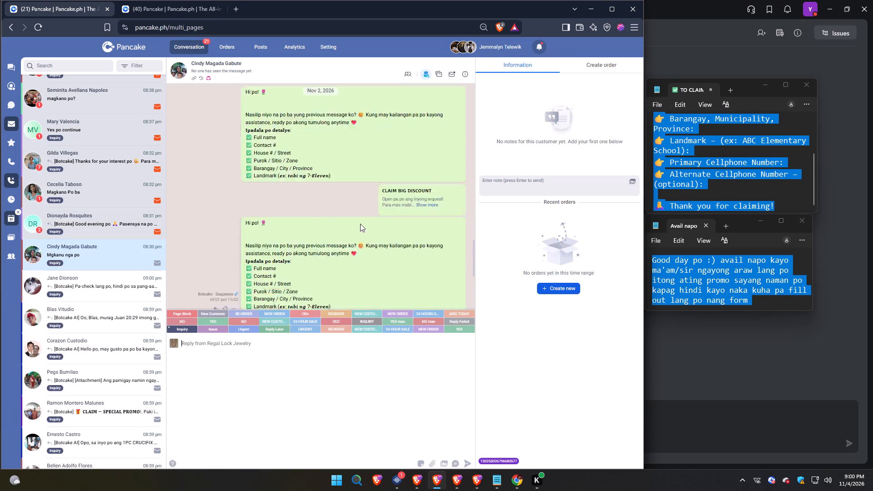
scroll(361, 223, "up", 1)
scroll(361, 223, "down", 4)
scroll(362, 225, "up", 1)
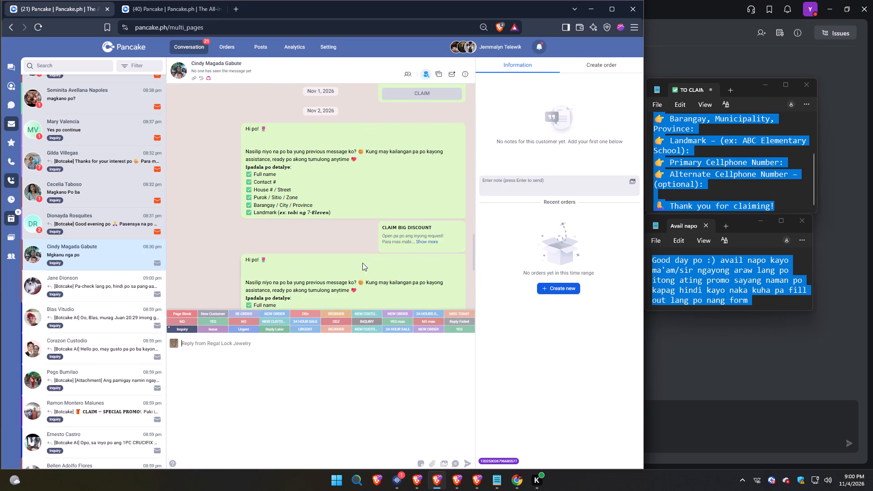
scroll(361, 263, "up", 10)
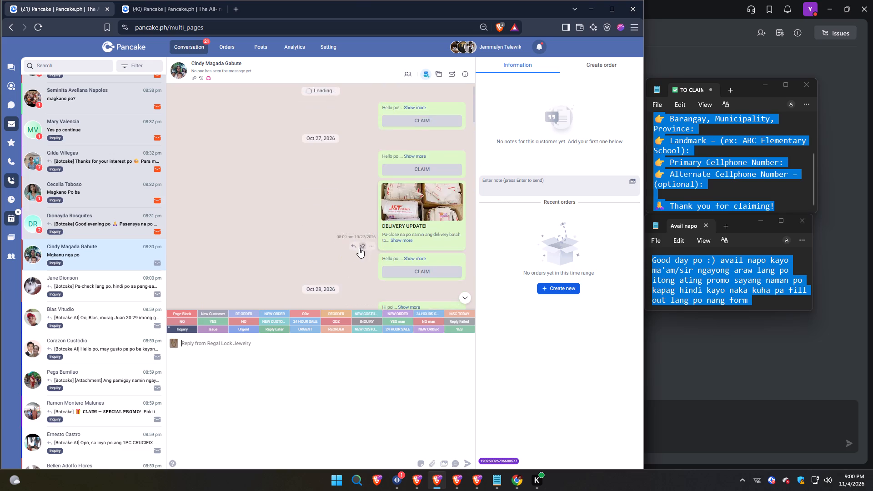
scroll(360, 240, "up", 3)
Open the unread conversations from 08:31 pm up to the 08:38 pm "magkano po?" message without replying, checking the "Magkano Po ba" history.
left_click(99, 235)
left_click(96, 200)
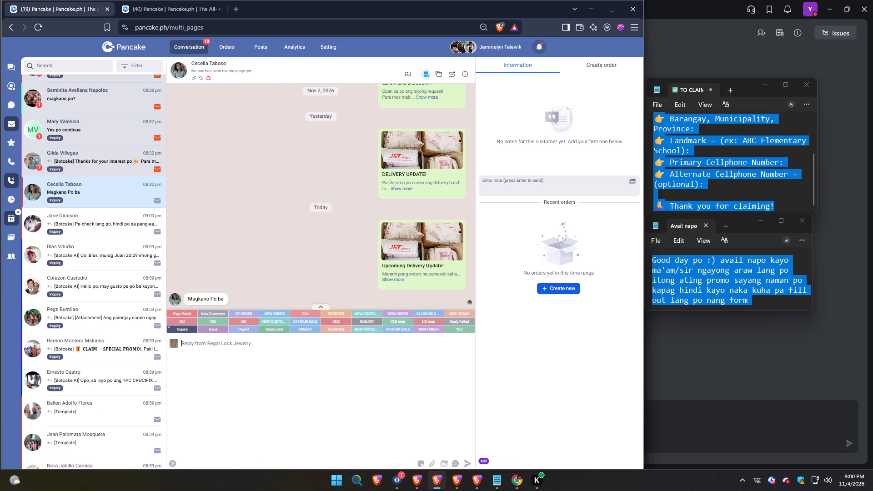
scroll(316, 219, "up", 2)
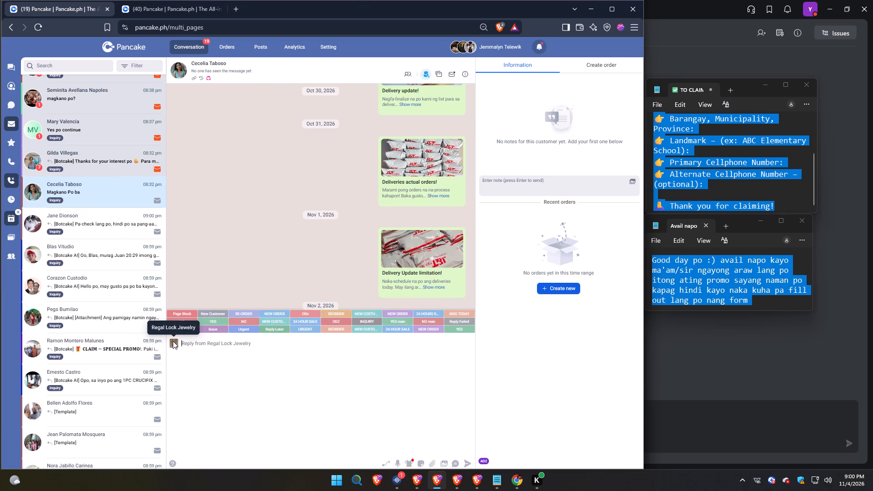
scroll(346, 216, "up", 5)
left_click(98, 168)
left_click_drag(96, 136, 95, 131)
left_click(100, 101)
Open several of the remaining unread conversations up to the 08:54 pm CLAIM ITEM one without replying.
scroll(105, 281, "up", 1)
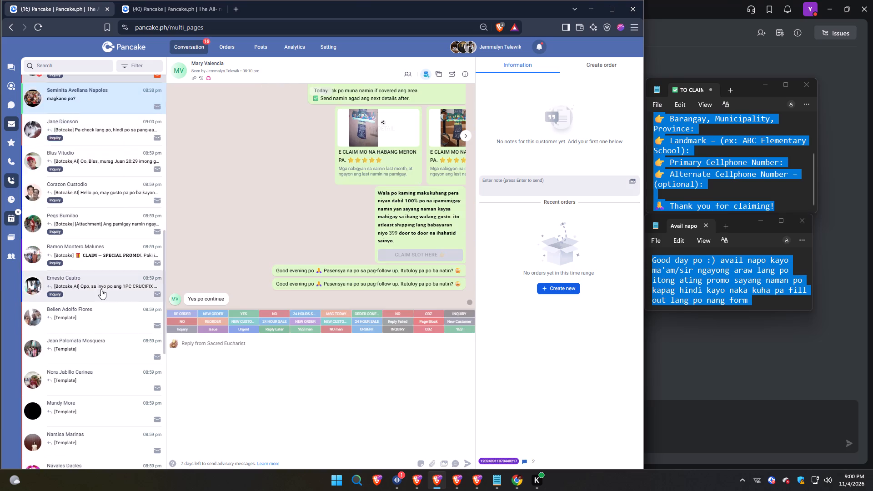
scroll(101, 289, "up", 1)
left_click_drag(75, 289, 75, 278)
left_click(105, 193)
left_click_drag(105, 175, 105, 161)
left_click_drag(101, 136, 100, 130)
left_click_drag(96, 114, 95, 104)
left_click(95, 95)
left_click_drag(98, 114, 95, 148)
scroll(86, 291, "up", 2)
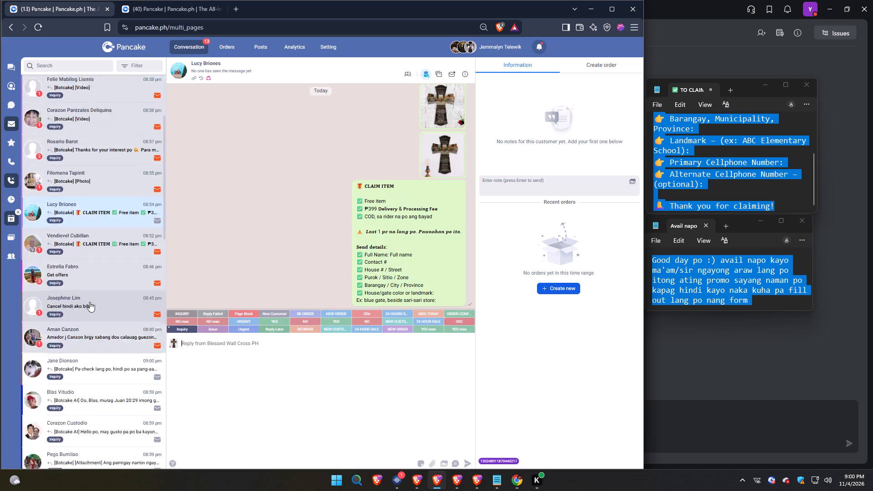
Open all remaining unread conversations from the 08:58 pm video ones through the 08:40 pm address message without replying.
scroll(90, 302, "up", 5)
left_click(59, 90)
left_click(70, 89)
left_click_drag(86, 98, 87, 103)
left_click(86, 106)
left_click(85, 111)
double_click(85, 114)
triple_click(84, 117)
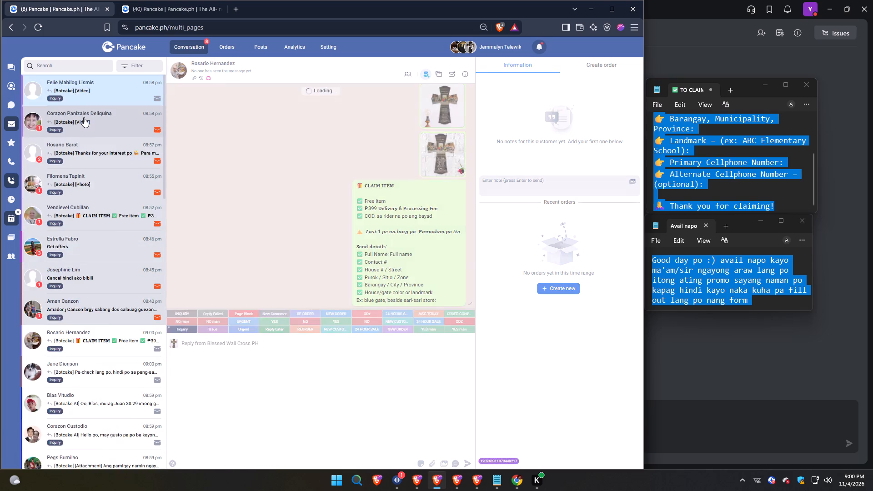
triple_click(84, 117)
left_click(84, 117)
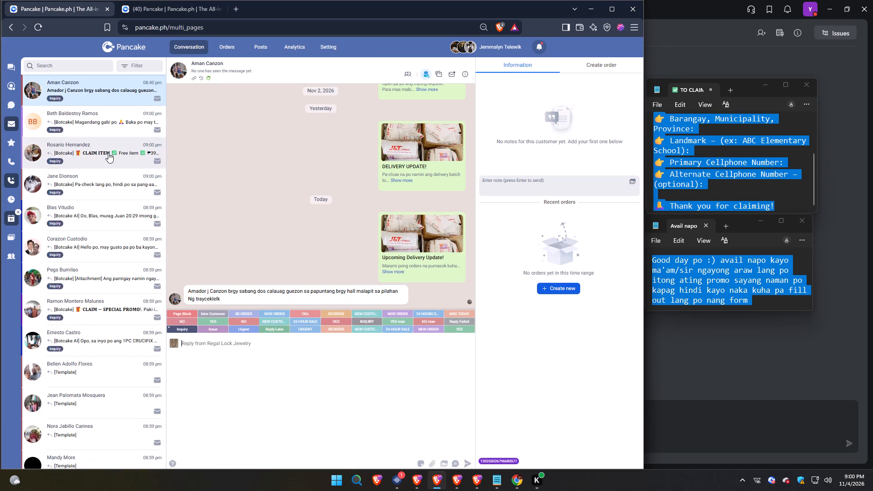
scroll(122, 384, "up", 4)
Switch to the next Pancake account, reload it, and filter to unread conversations without a phone number, dated 01/10/2026 to 04/11/2026.
left_click(452, 479)
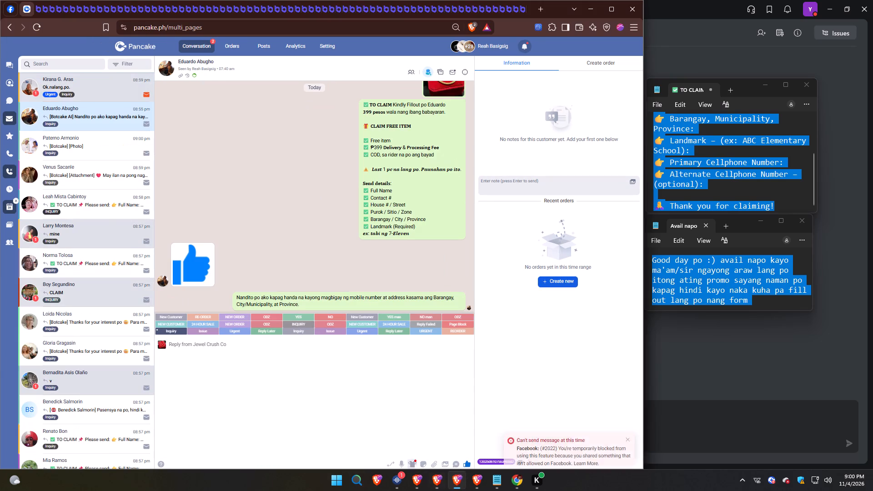
scroll(106, 348, "up", 10)
key("F5")
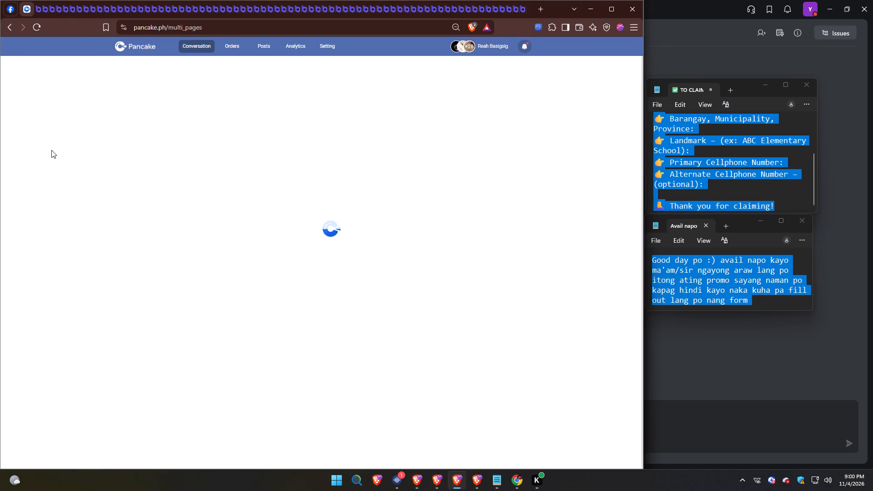
left_click(10, 117)
left_click(9, 167)
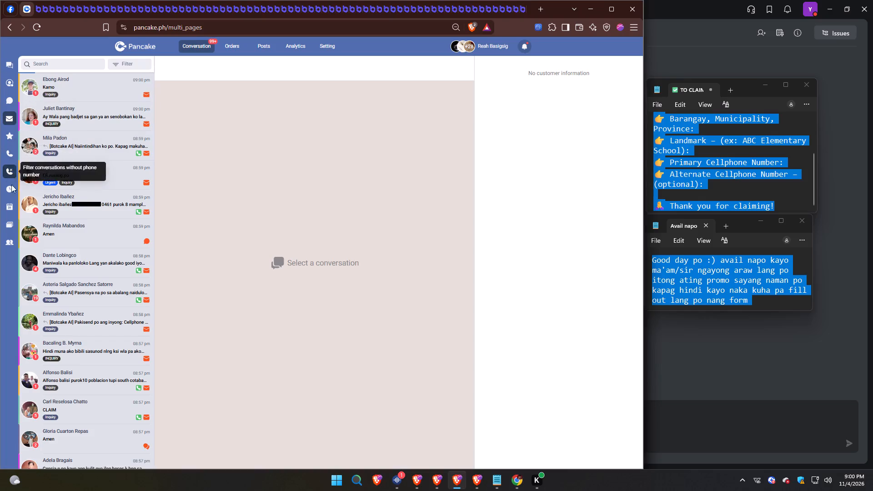
left_click(11, 205)
left_click(96, 181)
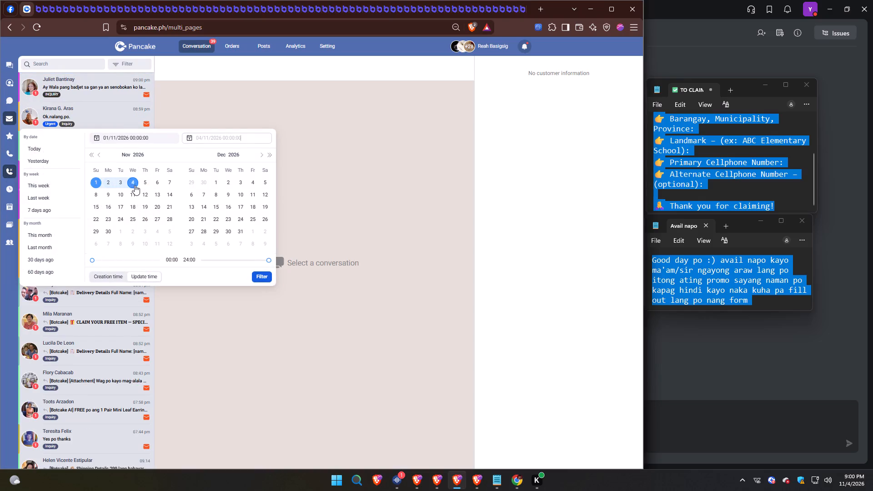
triple_click(135, 185)
left_click(98, 155)
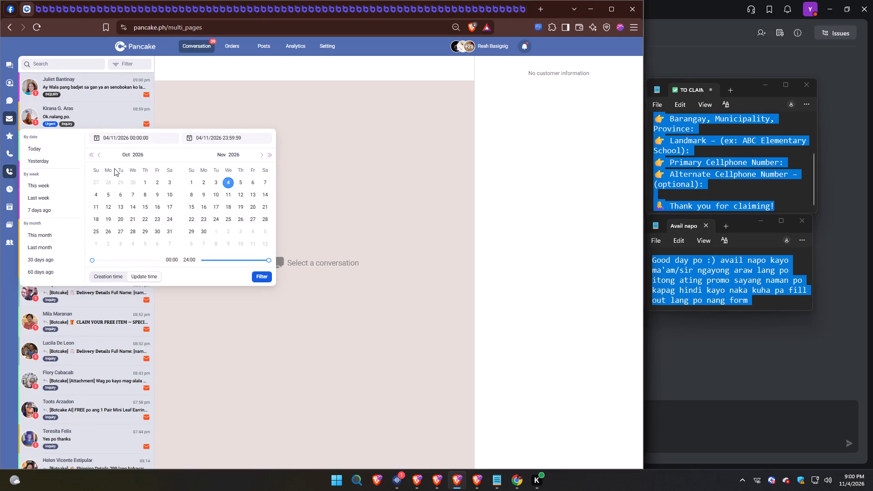
left_click(143, 180)
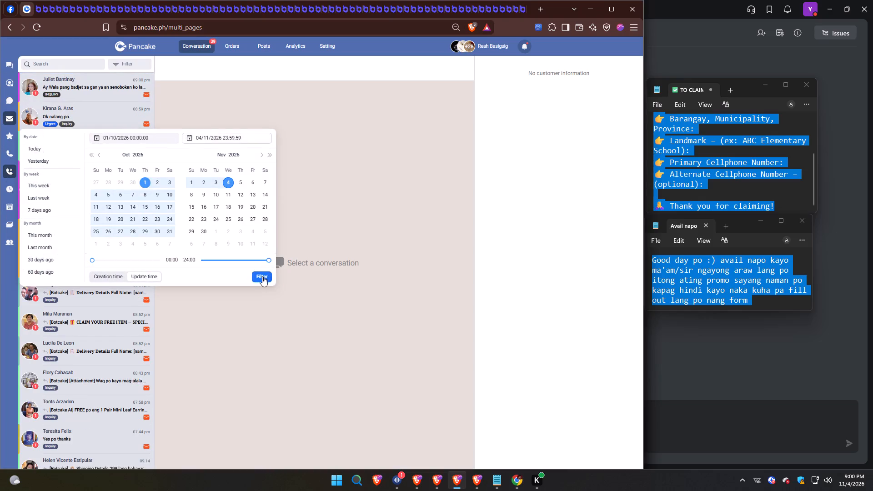
left_click(262, 276)
Open the unread conversations from the 07:44 pm "Yes po thanks" message up to the 08:52 pm Delivery Details one without replying.
scroll(92, 332, "down", 3)
scroll(88, 327, "up", 2)
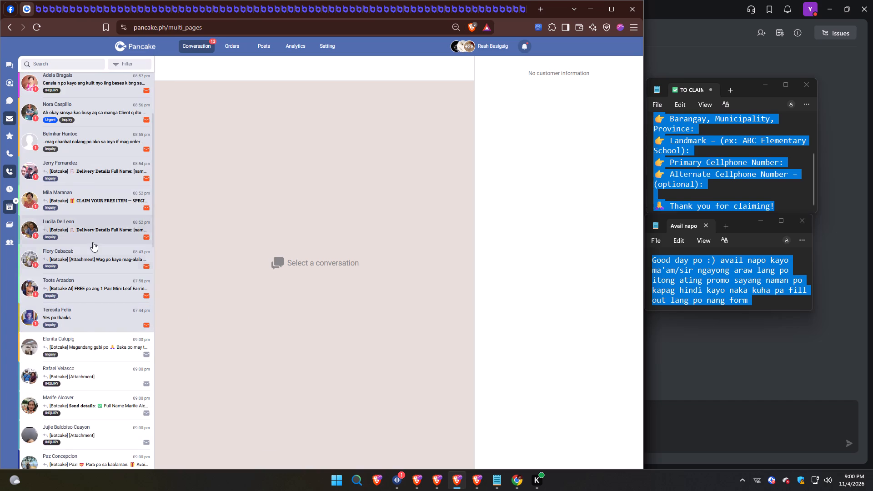
left_click(82, 329)
left_click(79, 313)
left_click(80, 294)
left_click(80, 274)
left_click(77, 257)
left_click_drag(76, 234, 76, 228)
left_click(77, 227)
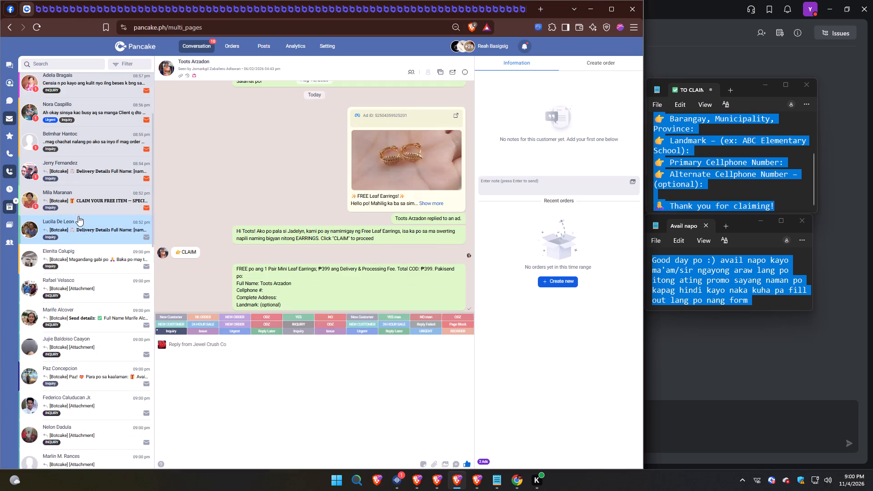
Open unread conversations from the 08:52 pm "CLAIM YOUR FREE ITEM" one up to the declining customer's 08:57 pm message without replying.
left_click(78, 206)
left_click(75, 180)
left_click_drag(76, 160, 74, 155)
left_click(81, 126)
left_click(87, 97)
left_click(90, 84)
Open the unread conversations from the 08:57 pm "Hindi muna ako bibili" message up to the 08:59 pm "Ok.nalang.po." message without replying.
scroll(97, 290, "up", 1)
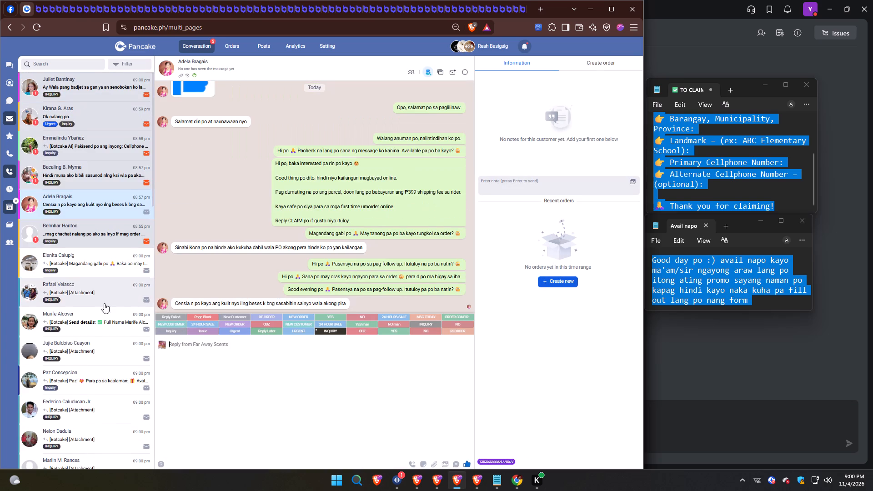
left_click_drag(83, 195, 82, 174)
left_click(94, 163)
left_click(98, 156)
left_click_drag(101, 140, 100, 132)
left_click(97, 112)
left_click(97, 107)
left_click(96, 89)
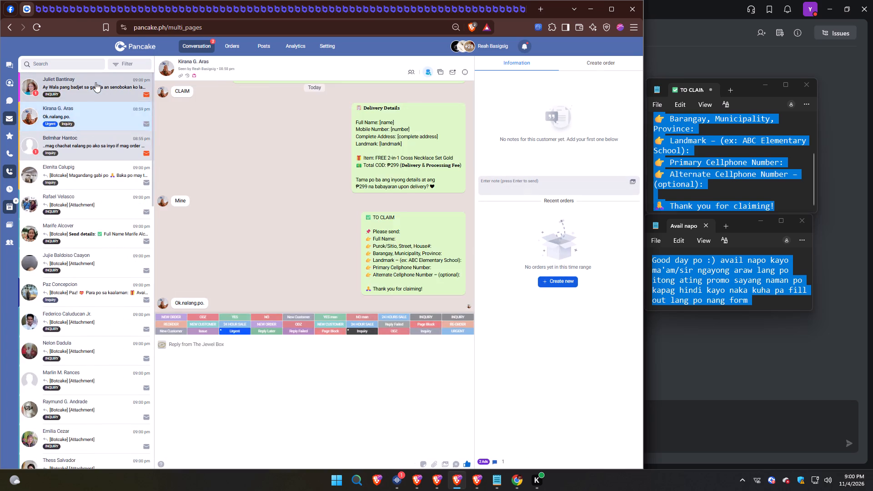
Open the 09:00 pm no-budget conversation and the 08:55 pm "mag chachat nalang po ako" conversation without replying.
left_click(95, 82)
scroll(77, 224, "up", 2)
left_click(80, 107)
left_click(101, 87)
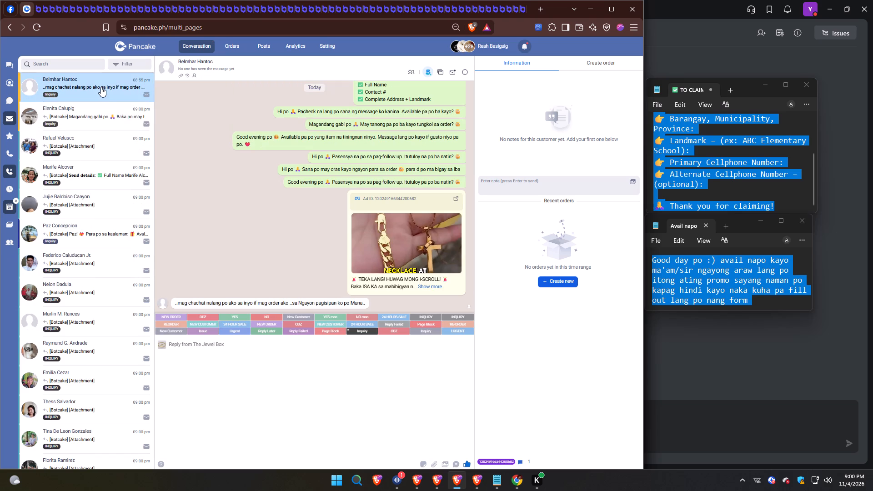
left_click(228, 230)
Switch to the next Pancake account, reload it, and filter to unread conversations without a phone number, dated 01/10/2026 to 04/11/2026.
left_click(480, 486)
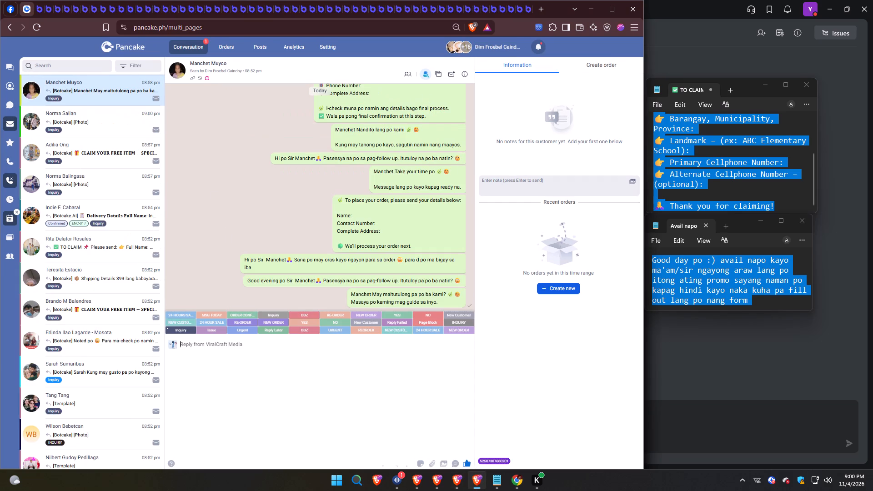
scroll(87, 363, "up", 5)
key("F5")
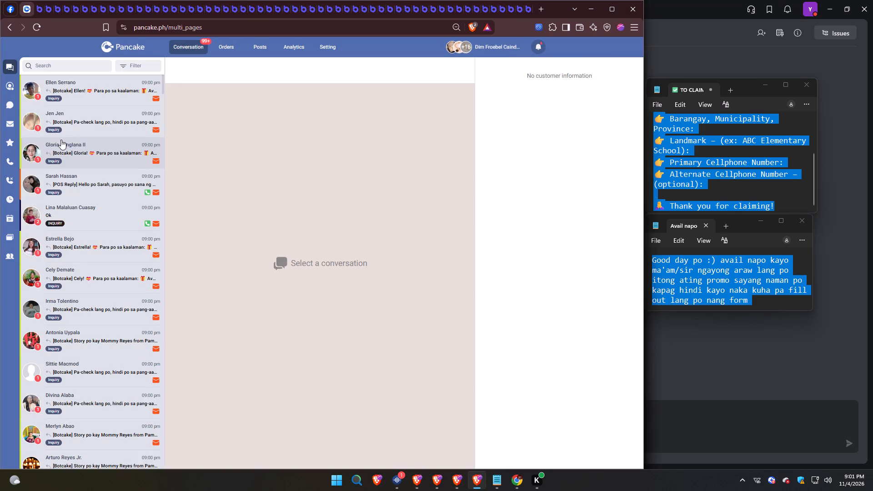
left_click(10, 121)
left_click(8, 175)
left_click(7, 217)
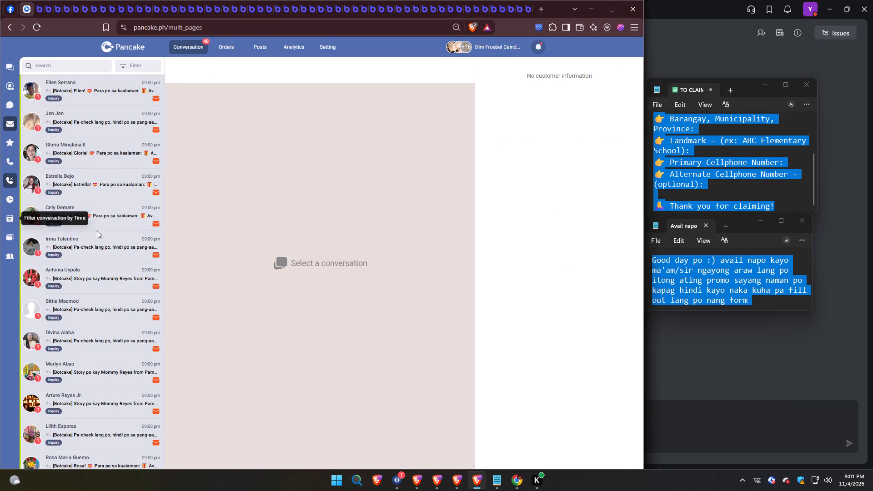
left_click(140, 191)
left_click(107, 162)
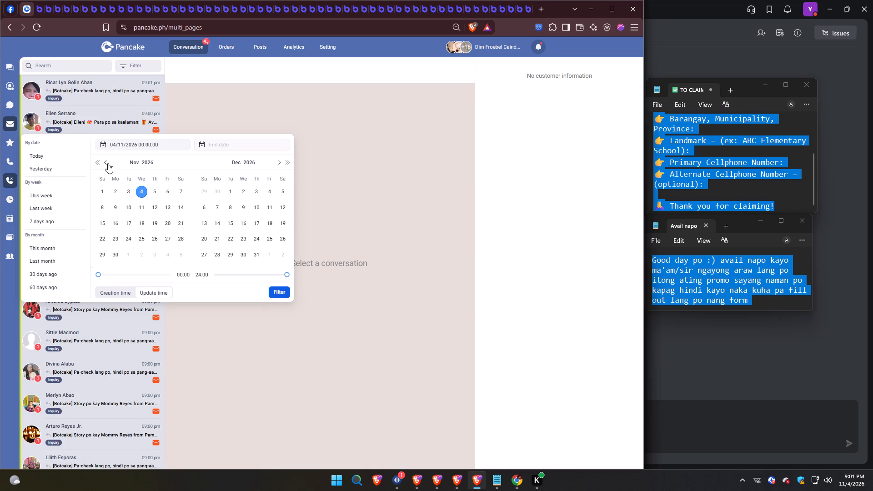
left_click(153, 189)
left_click(281, 286)
Open the newest unread Botcake follow-up conversations through the last 09:00 pm "Pa-check lang po" one without replying.
scroll(100, 295, "down", 5)
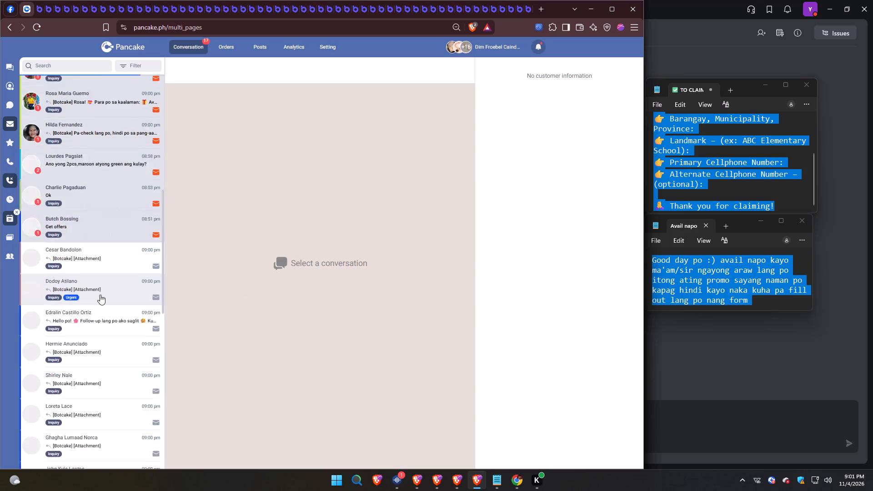
scroll(100, 295, "up", 5)
scroll(98, 292, "down", 3)
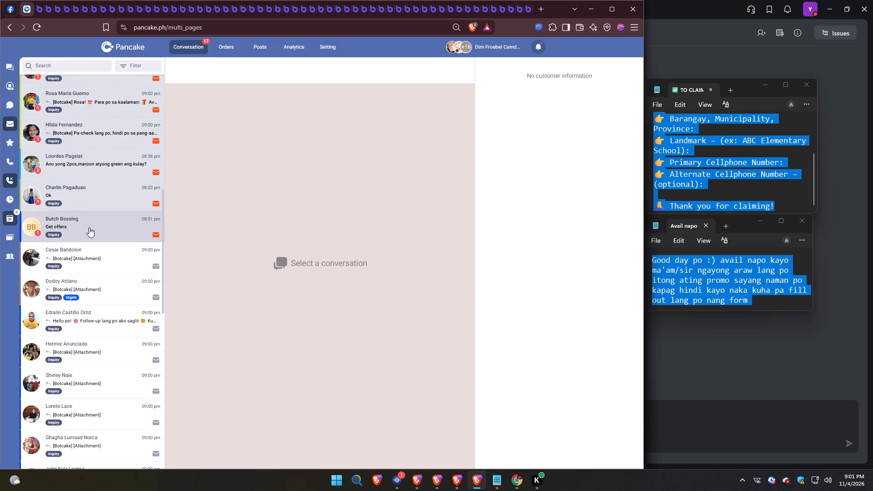
scroll(100, 232, "up", 5)
left_click(85, 100)
triple_click(86, 120)
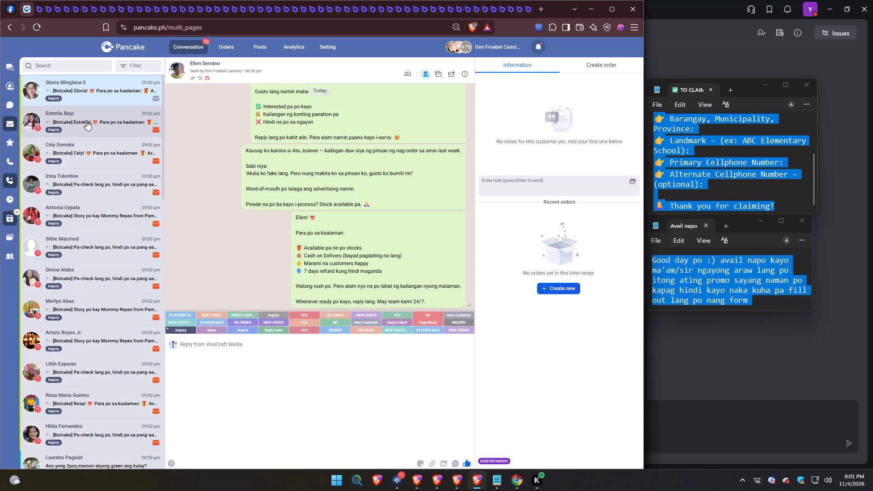
triple_click(86, 121)
triple_click(86, 121)
double_click(86, 121)
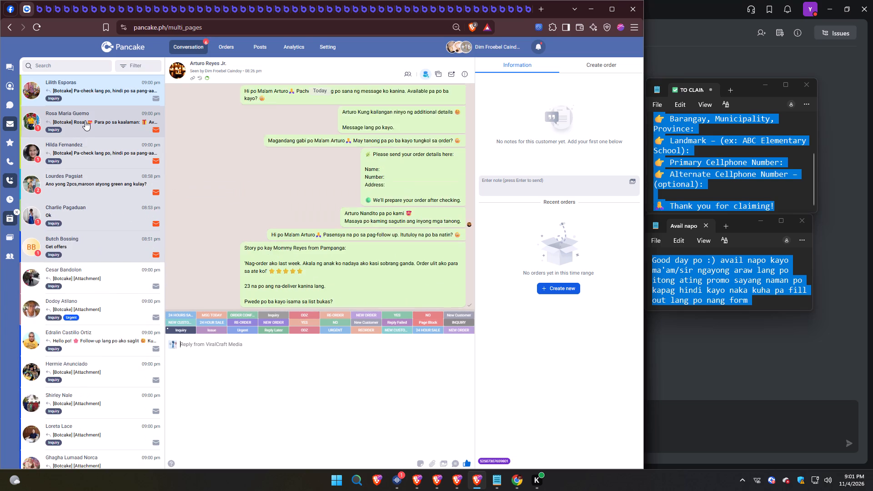
left_click(85, 120)
left_click(85, 120)
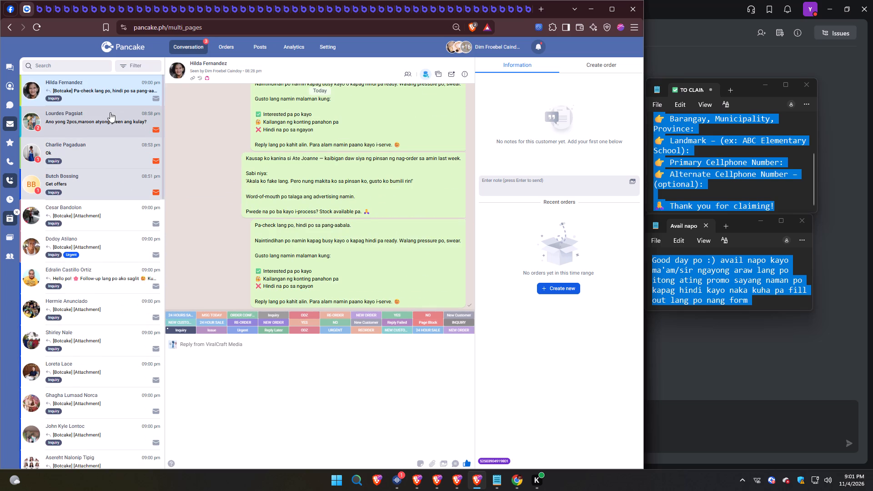
Answer the 08:58 pm question about two pieces in maroon and green with "yes po pili lang po kayo ng ng gusto nyo".
left_click(99, 119)
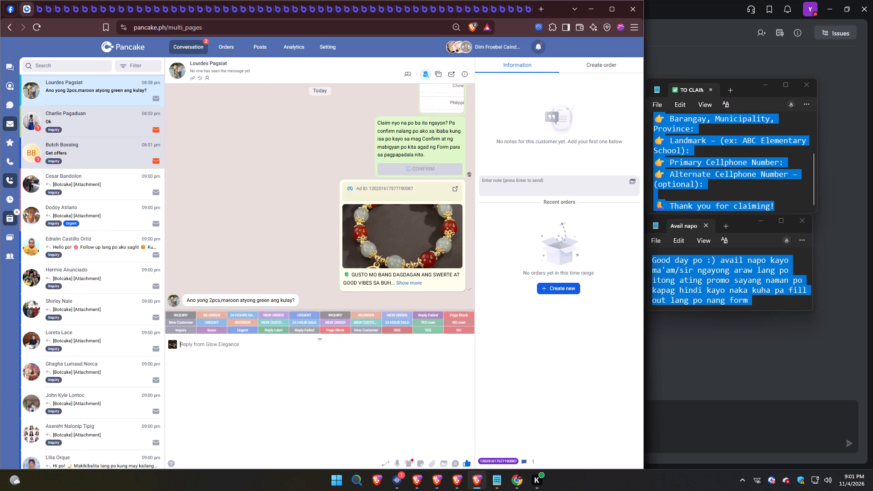
scroll(270, 359, "up", 9)
scroll(305, 260, "down", 2)
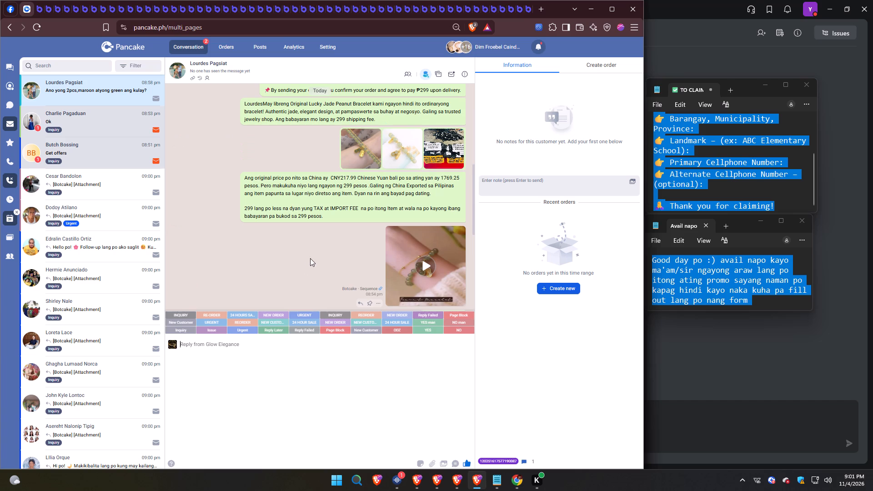
left_click(295, 389)
type("yes po pili lang po kayi")
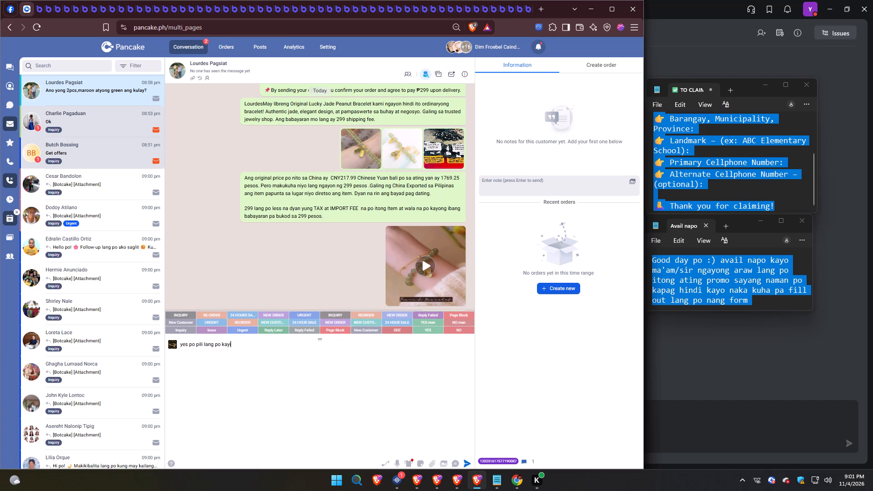
key("space")
key("BackSpace")
key("BackSpace")
type("o ng")
key("space")
type("ja")
key("BackSpace")
key("BackSpace")
type("ng gusto nyo")
key("Return")
Send the "Good day po :) avail napo kayo" promo message from the Avail napo note to the 08:51 pm "Get offers" conversation.
left_click(90, 114)
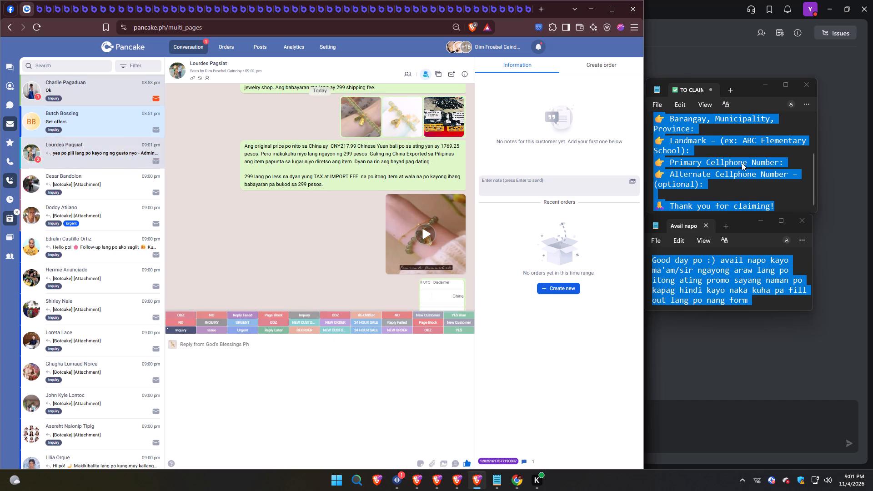
left_click(738, 182)
key("ctrl+a")
key("ctrl+c")
left_click(359, 362)
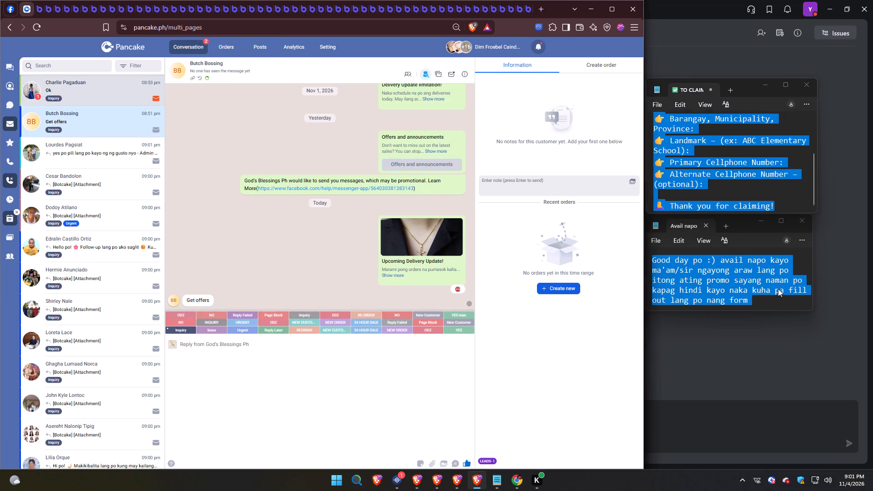
left_click(763, 288)
key("ctrl+a")
key("ctrl+c")
left_click(319, 384)
key("ctrl+v")
key("Return")
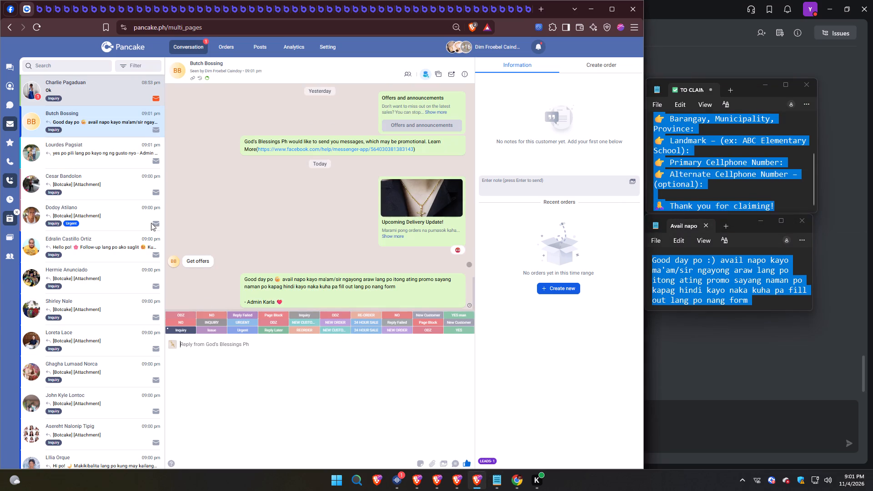
Send the same "avail napo kayo" promo message to the 08:53 pm "Ok" conversation.
left_click(92, 84)
left_click(273, 406)
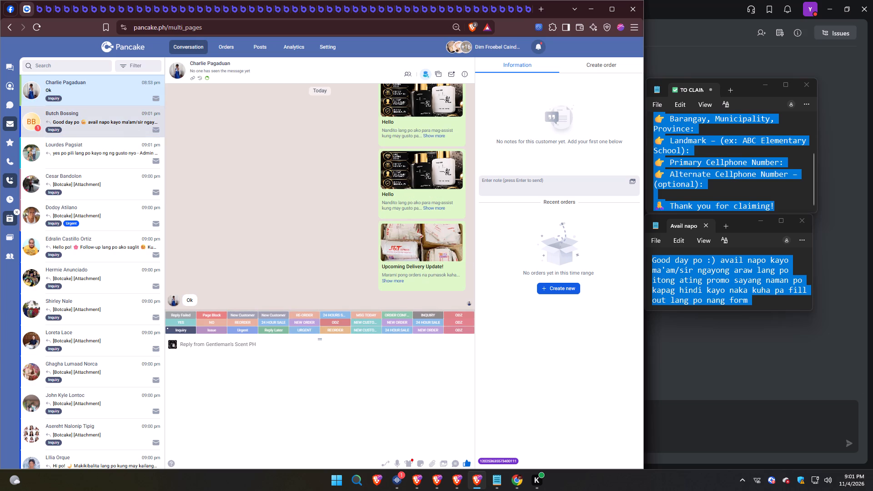
key("ctrl+v")
key("Return")
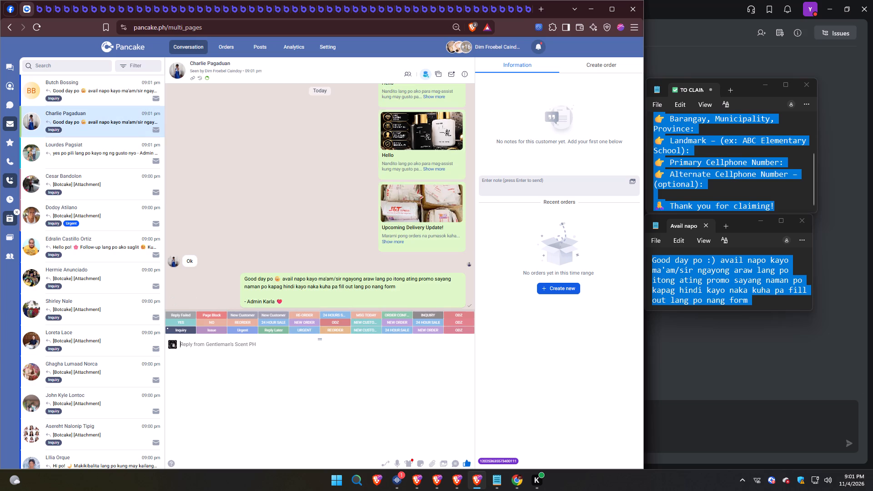
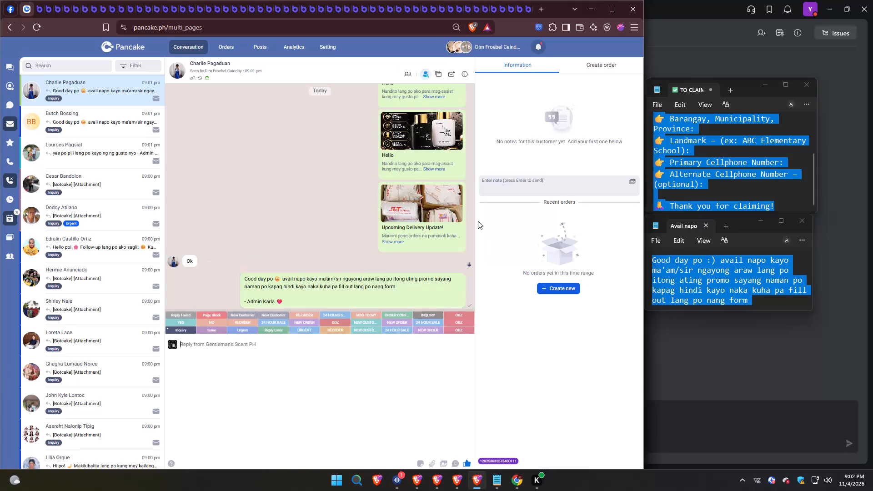
In the Pancake window with the unread comments, try to send the TO CLAIM form as a private reply to the 03:34 pm "Diamind" comment.
scroll(74, 246, "up", 4)
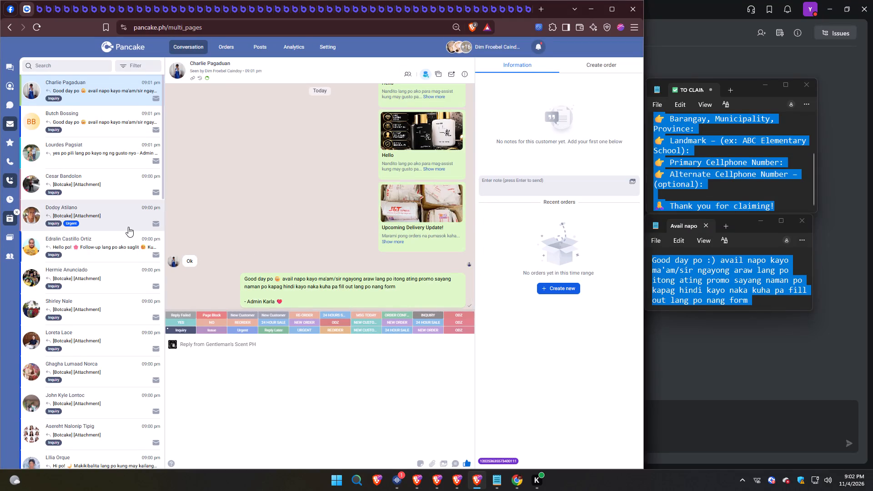
left_click(437, 482)
left_click(159, 5)
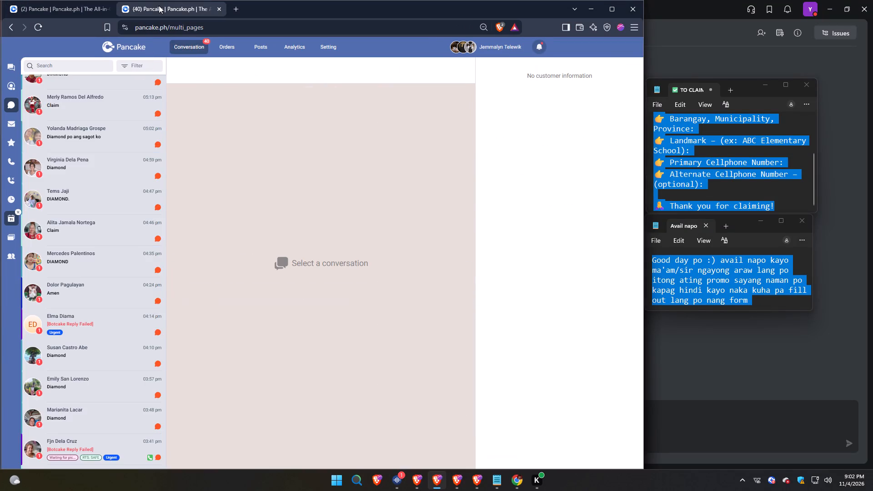
scroll(80, 260, "up", 6)
scroll(81, 270, "down", 6)
left_click(122, 260)
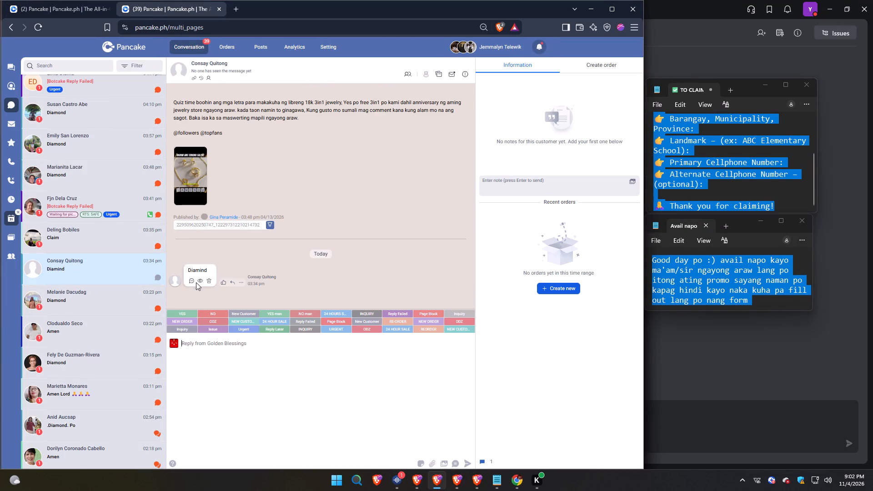
left_click(193, 283)
left_click(685, 189)
key("ctrl+a")
key("ctrl+c")
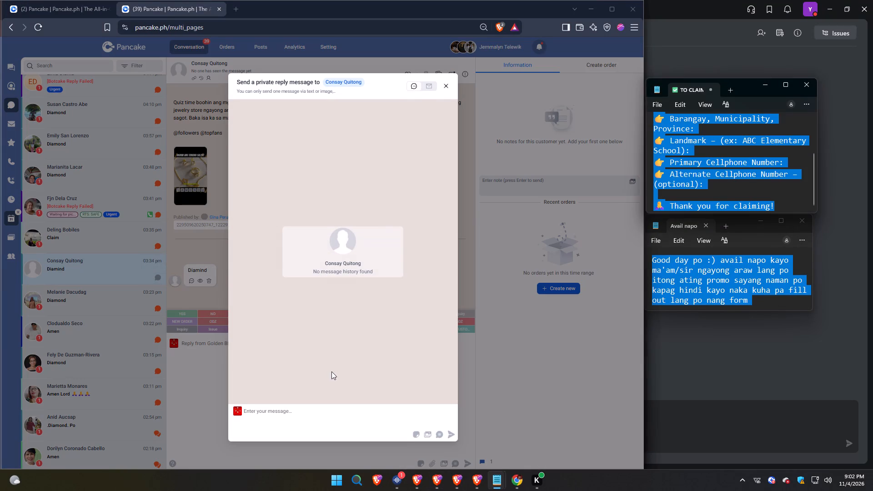
left_click(310, 424)
key("ctrl+v")
key("Return")
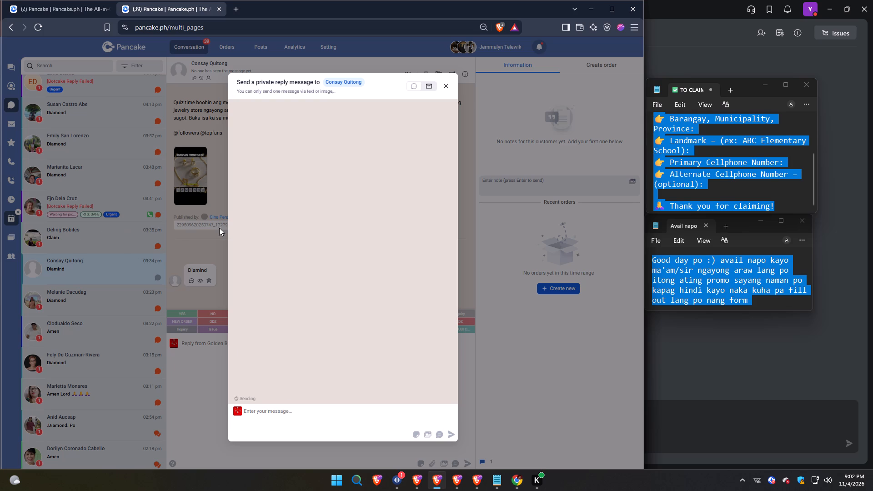
Open the 03:35 pm "Claim" comment on the Peaceful Luck Ph post without sending a reply.
double_click(118, 245)
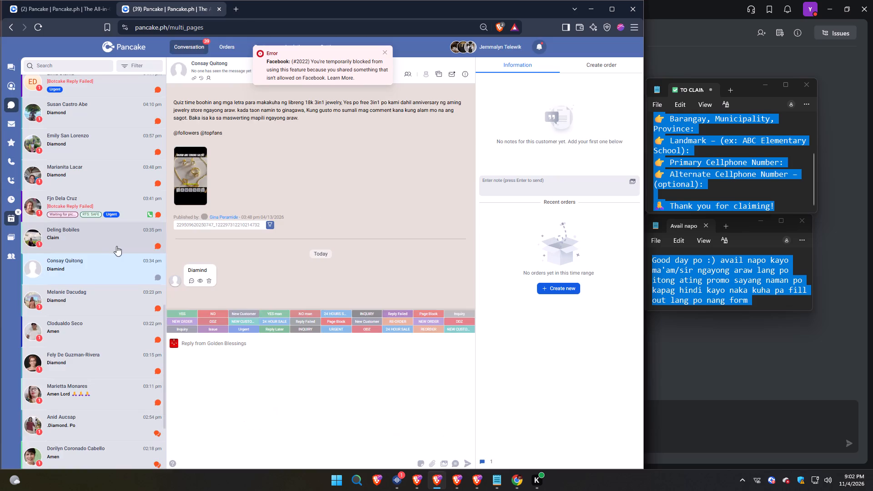
left_click(192, 293)
left_click(124, 265)
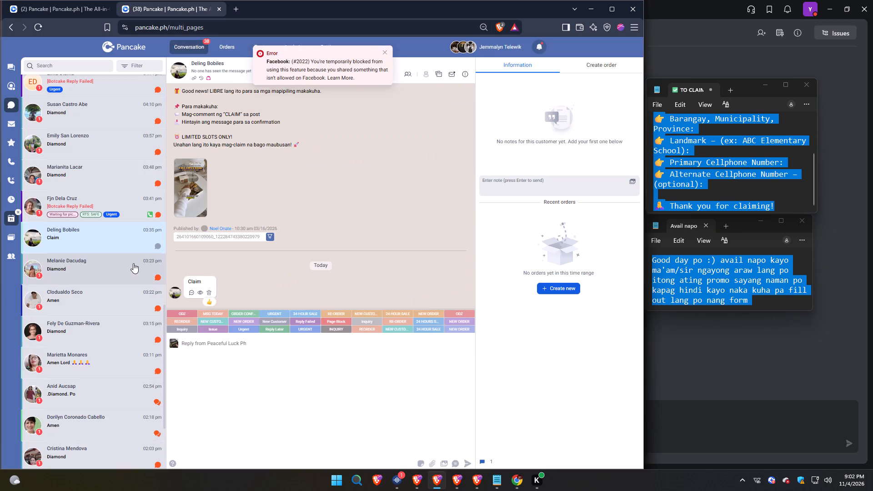
Try to send the TO CLAIM form as a private reply to the 03:23 pm "Diamond" comment on the Golden Blessings page.
left_click(134, 263)
left_click(190, 281)
key("ctrl+v")
key("Return")
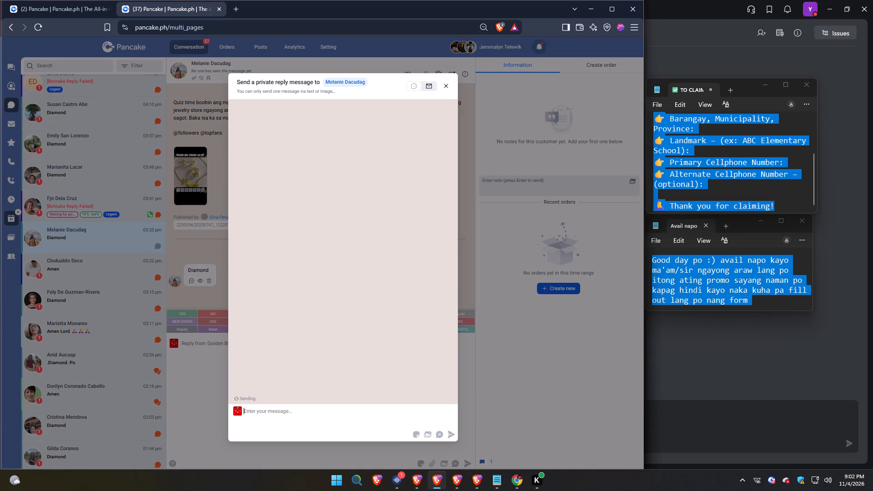
Send the TO CLAIM form as a private reply to the 03:22 pm "Amen" comment on the Cross & Grace PH page.
double_click(106, 282)
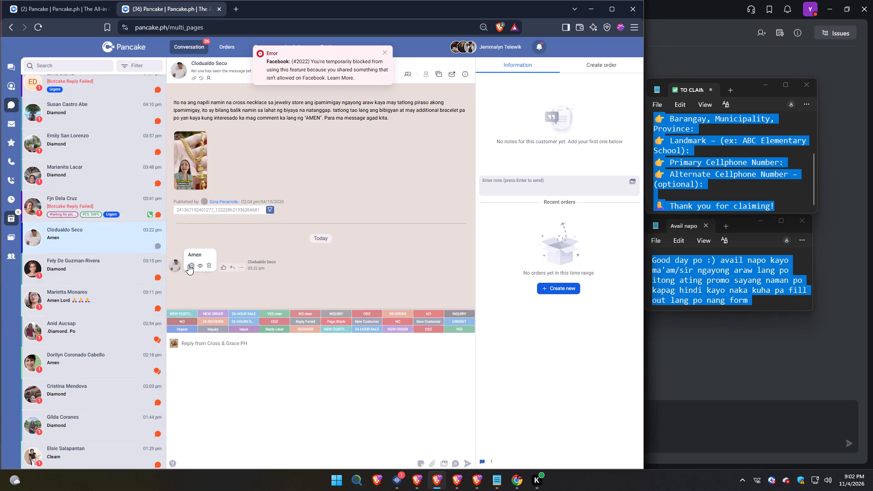
left_click(188, 265)
key("ctrl+v")
key("Return")
Send the TO CLAIM form as a private reply to the 03:15 pm "Diamond" comment on the Golden Blessings page.
double_click(102, 261)
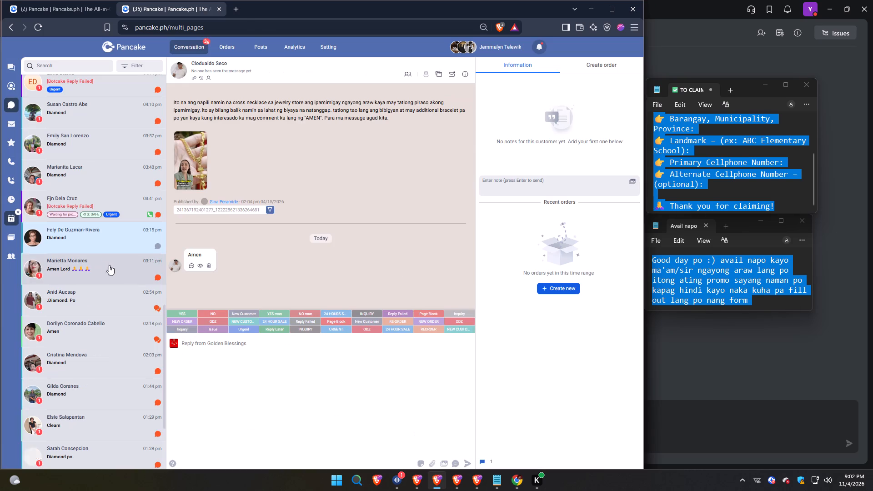
left_click(193, 279)
key("ctrl+v")
key("Return")
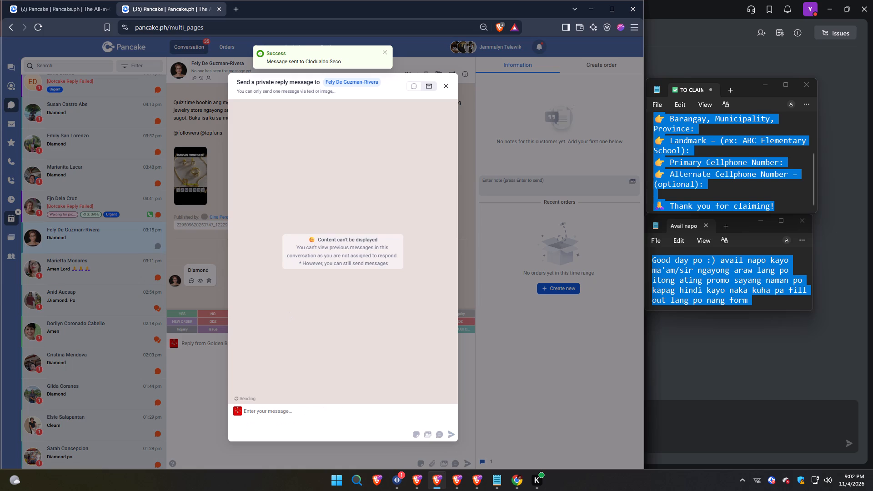
left_click(131, 223)
Open the 03:11 pm "Amen Lord" comment on the Peaceful Luck Ph page.
left_click(117, 261)
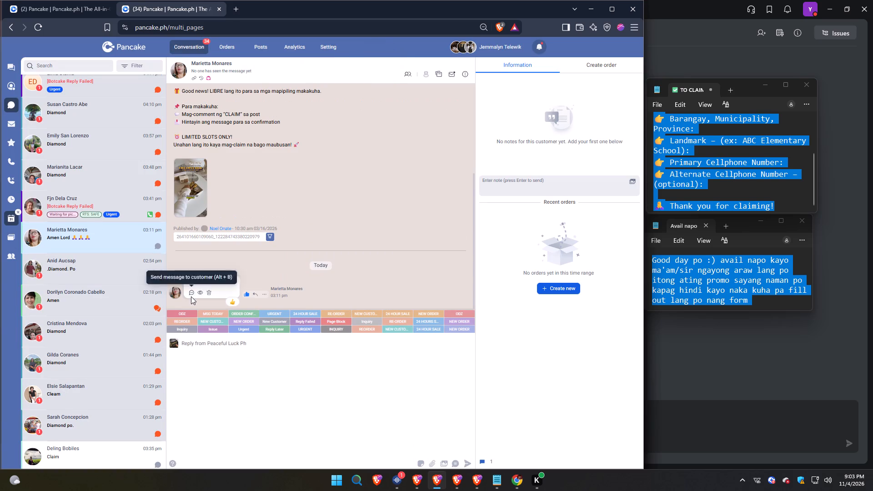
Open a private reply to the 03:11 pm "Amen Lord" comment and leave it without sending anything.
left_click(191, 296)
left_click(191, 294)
double_click(106, 266)
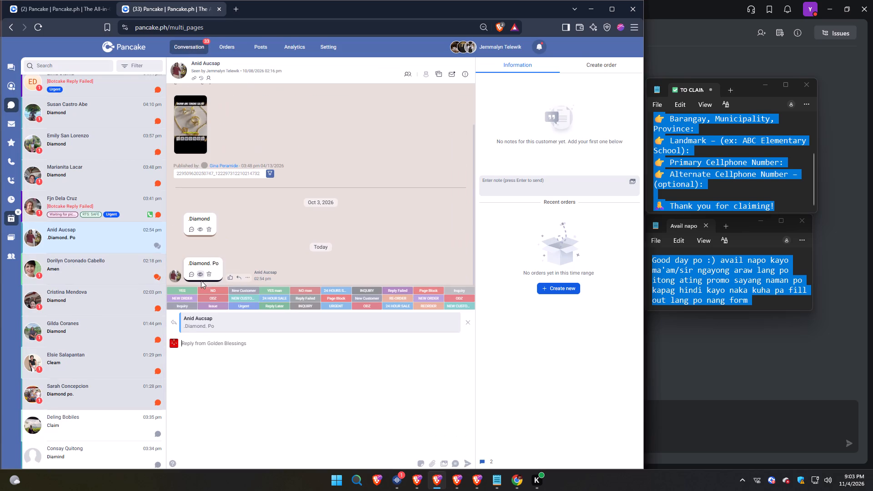
left_click(194, 274)
key("ctrl+v")
key("Return")
left_click(157, 261)
Send the TO CLAIM form as a private reply to the unread 02:18 pm "Amen" comment.
left_click(113, 267)
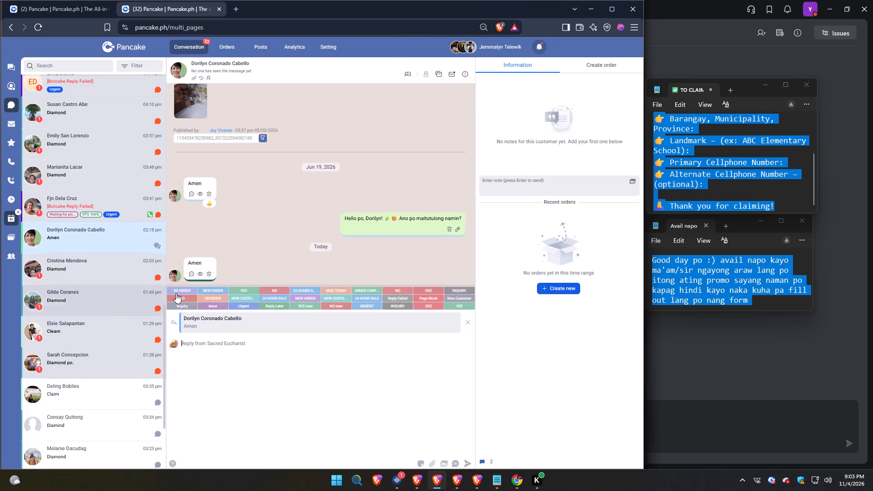
left_click(192, 275)
key("ctrl+v")
key("Return")
left_click(114, 255)
Send the TO CLAIM form as a private reply to the unread 02:03 pm "Diamond" comment.
left_click(110, 271)
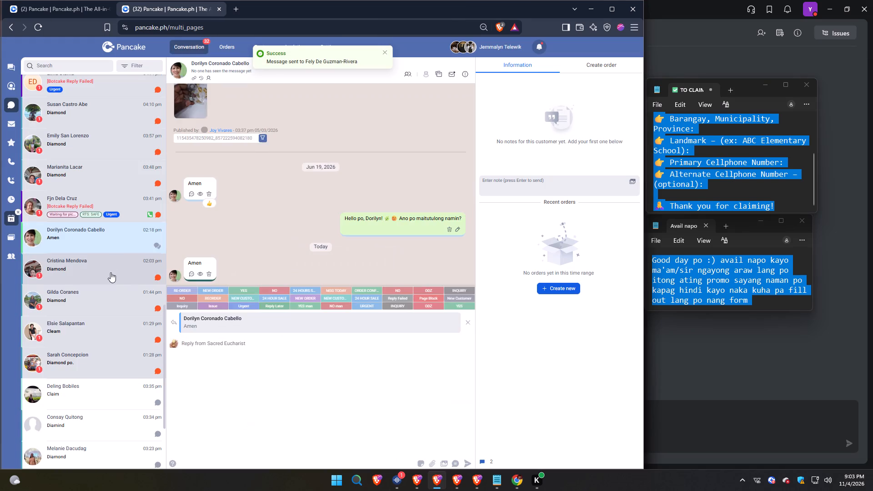
left_click(191, 282)
key("ctrl+v")
key("Return")
left_click(70, 272)
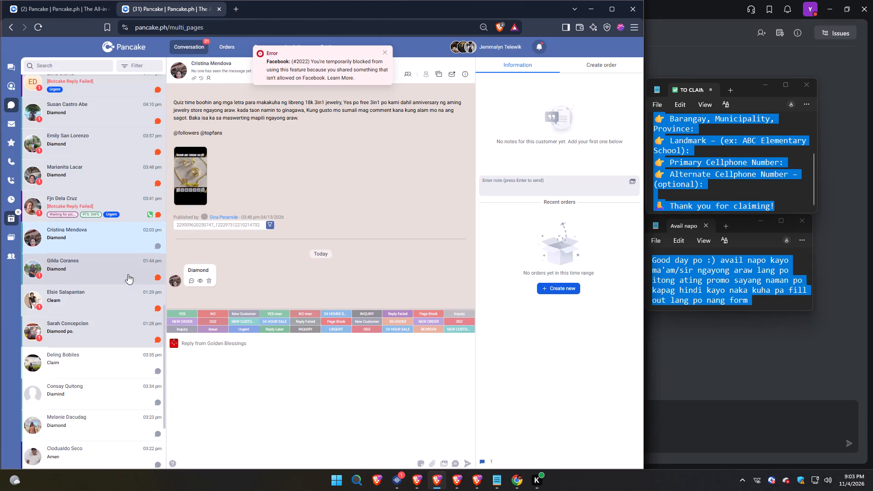
Send the TO CLAIM form as a private reply to the unread 01:44 pm "Diamond" comment.
left_click(134, 272)
left_click(188, 282)
key("ctrl+v")
key("Return")
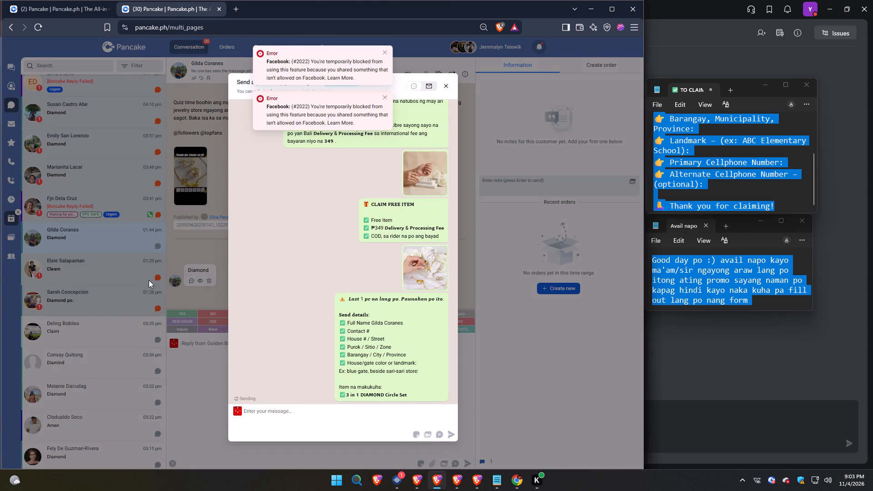
left_click(147, 280)
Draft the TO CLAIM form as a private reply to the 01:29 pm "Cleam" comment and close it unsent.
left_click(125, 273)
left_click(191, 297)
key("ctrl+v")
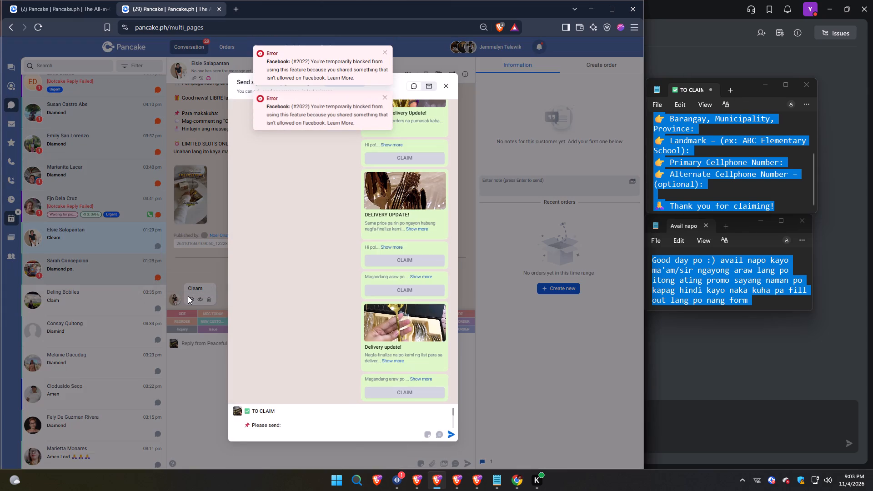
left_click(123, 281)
Send the TO CLAIM form as a private reply to the unread 01:28 pm "Diamond po." comment.
left_click(117, 279)
left_click(190, 281)
key("ctrl+v")
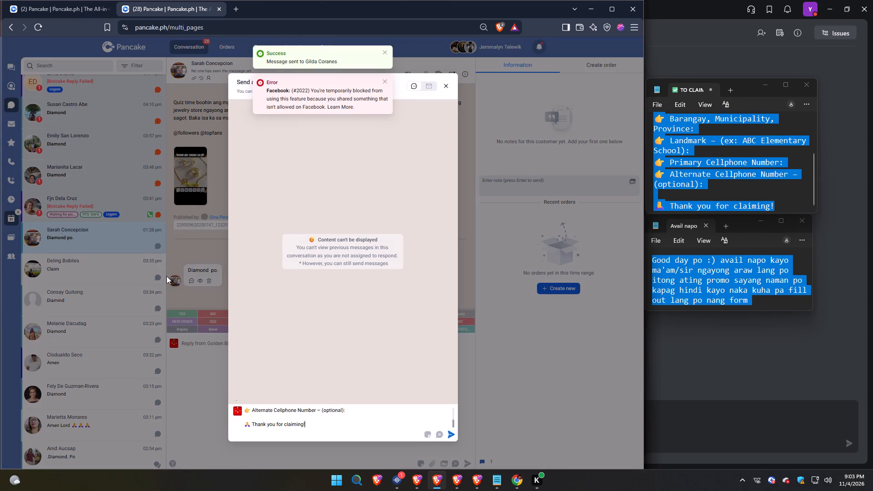
key("Return")
left_click(118, 265)
Send the TO CLAIM form as a private reply to the unread 03:48 pm "Diamond" comment.
left_click(102, 187)
left_click(191, 282)
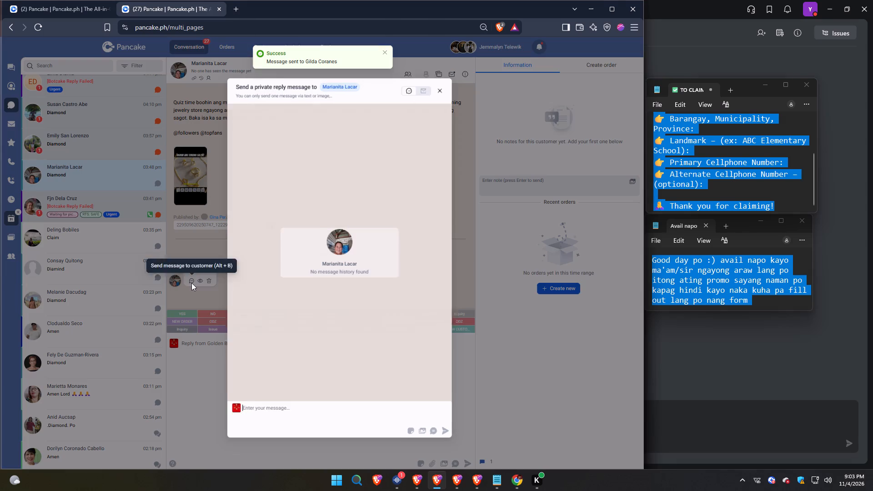
key("ctrl+v")
key("Return")
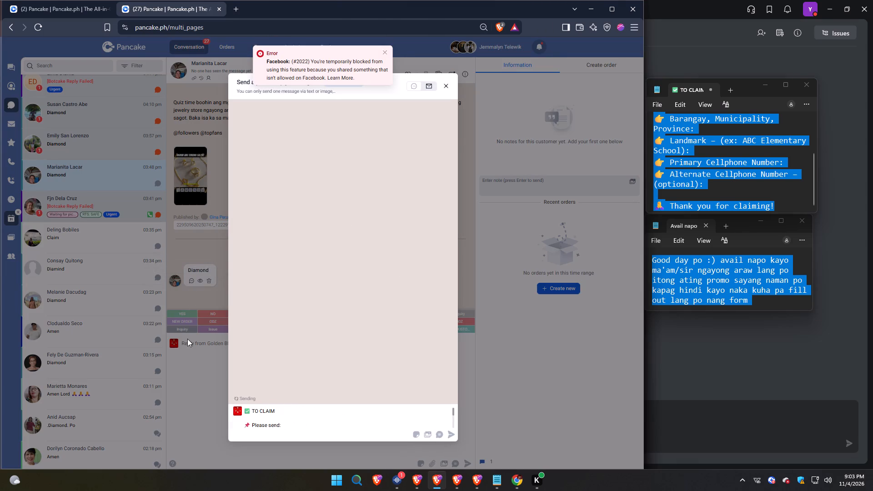
left_click(193, 364)
Send the TO CLAIM form as a private reply to the unread 03:57 pm "Diamond" comment.
left_click(128, 153)
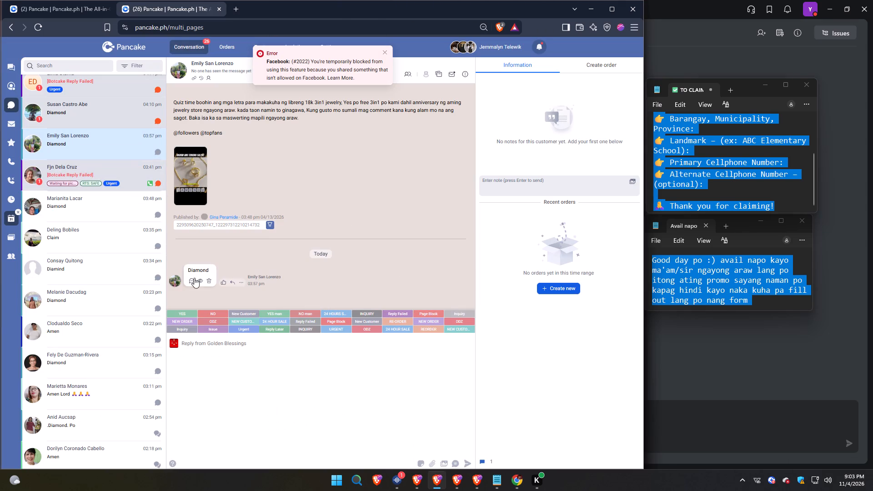
left_click(189, 280)
key("ctrl+v")
key("Return")
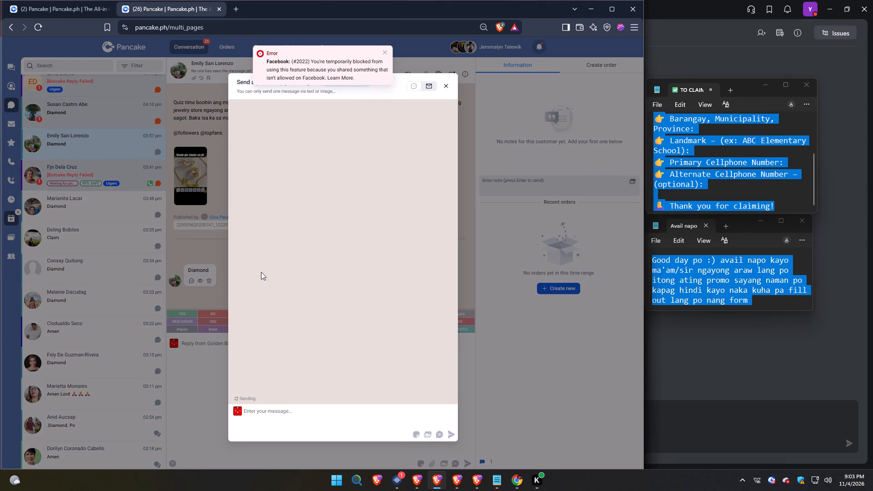